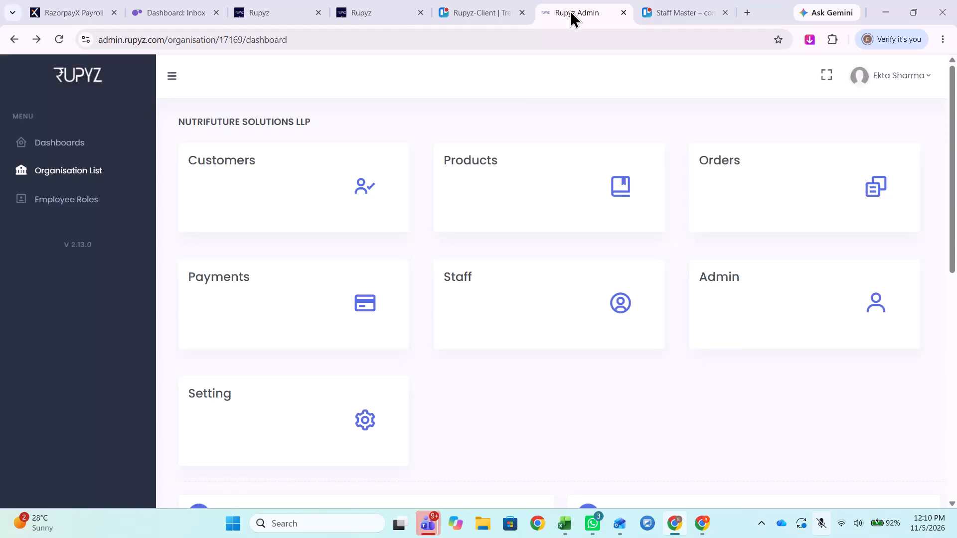
# On the Rupyz-Client Trello board, open the notified card "Staff Start Day and End Day Times Missing in Activity Summary Report".
pyautogui.click(462, 0)
pyautogui.click(684, 0)
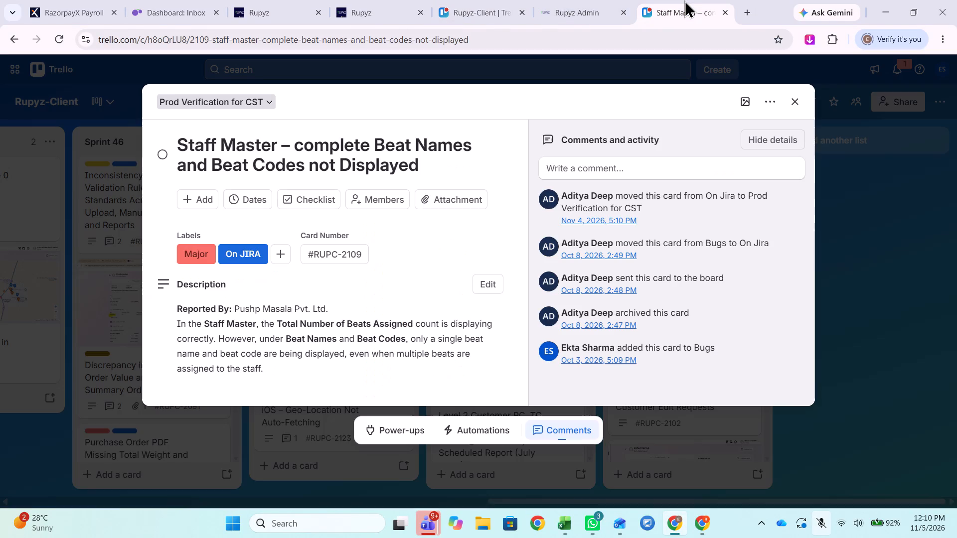
pyautogui.click(496, 0)
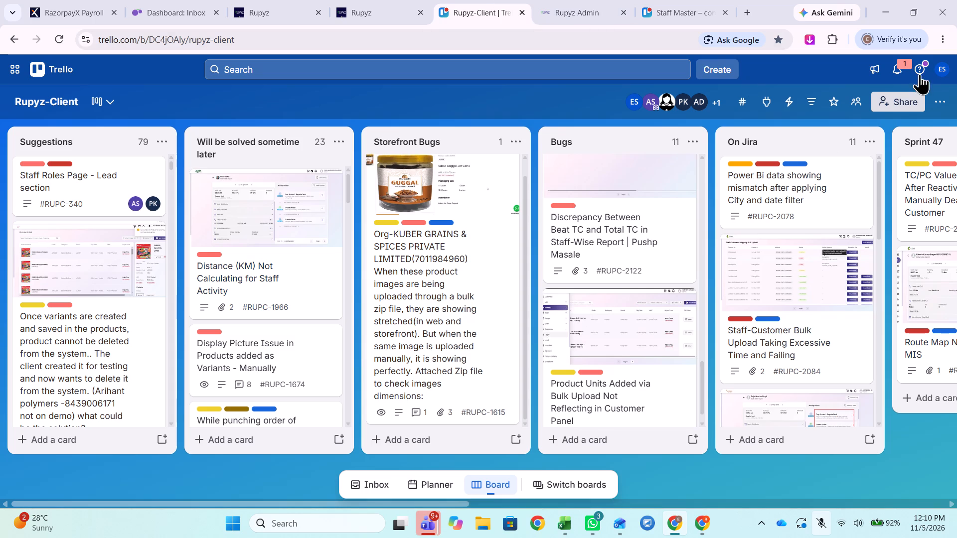
pyautogui.click(901, 63)
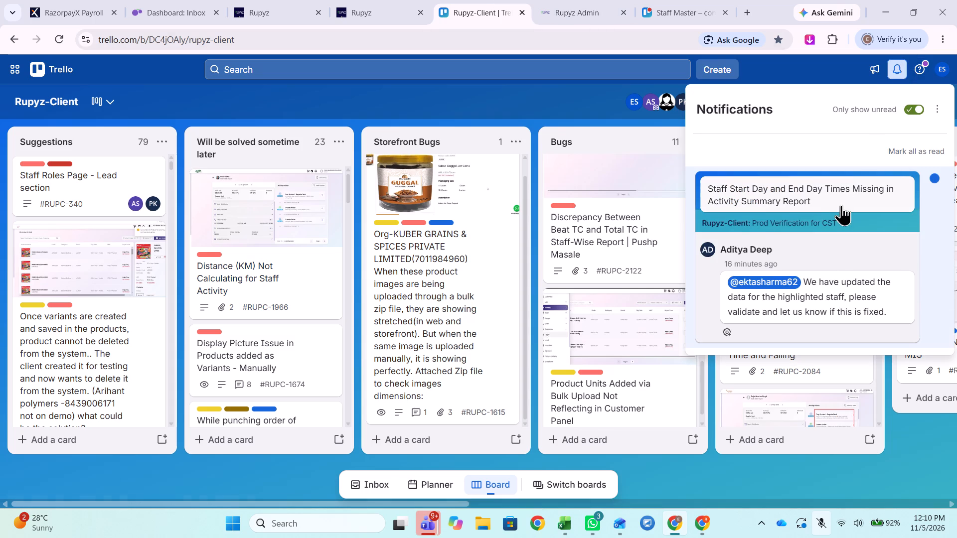
pyautogui.click(842, 189)
# Review the card's description of the missing Start Day and End Day times and its card number.
pyautogui.scroll(-2, 378, 374)
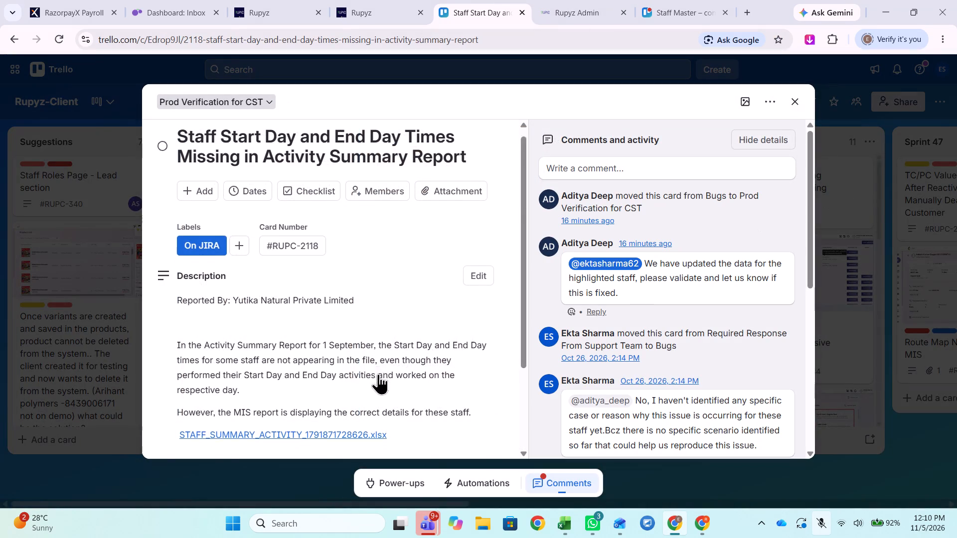
pyautogui.scroll(-2, 378, 374)
pyautogui.scroll(3, 422, 333)
pyautogui.click(299, 246)
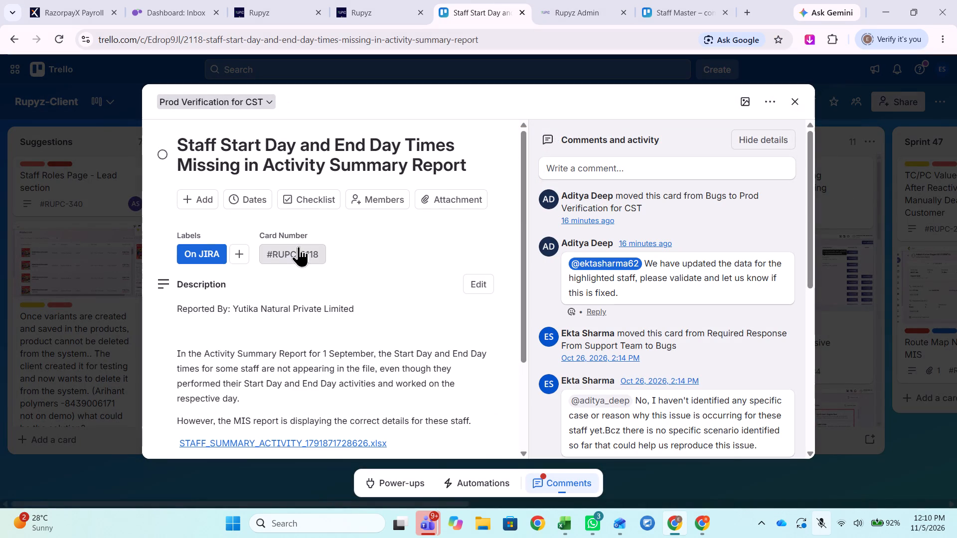
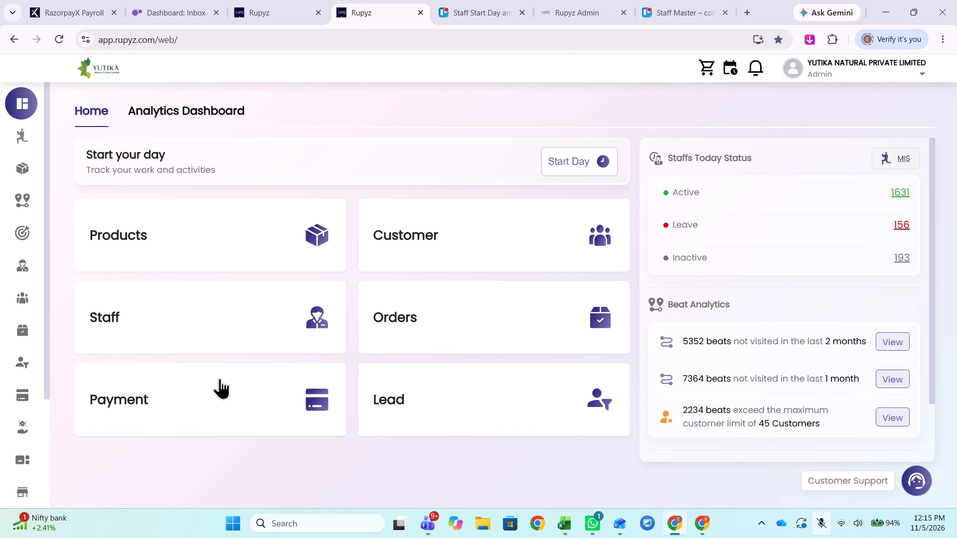
# In the Rupyz web admin for Yutika Natural, open the Generate Report page.
pyautogui.scroll(-5, 0, 373)
pyautogui.click(90, 373)
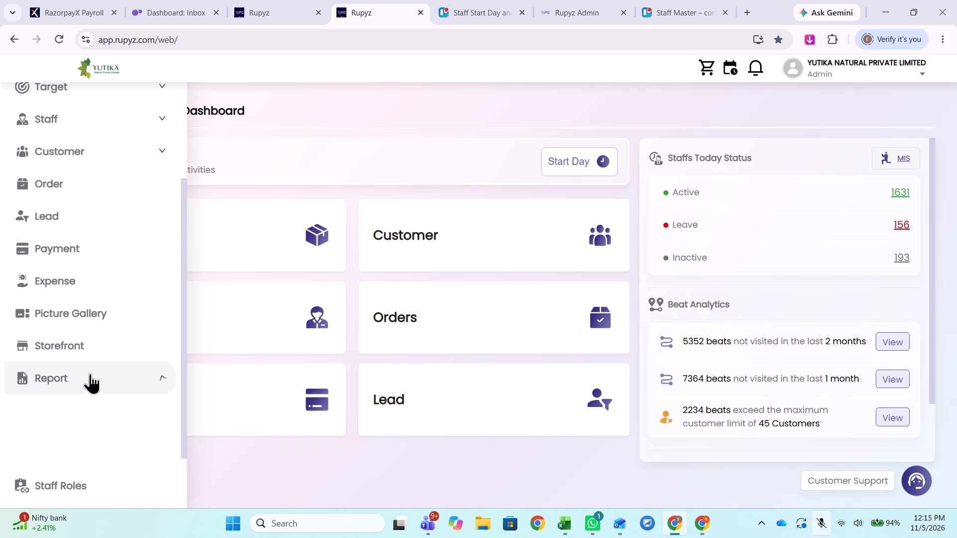
pyautogui.click(106, 426)
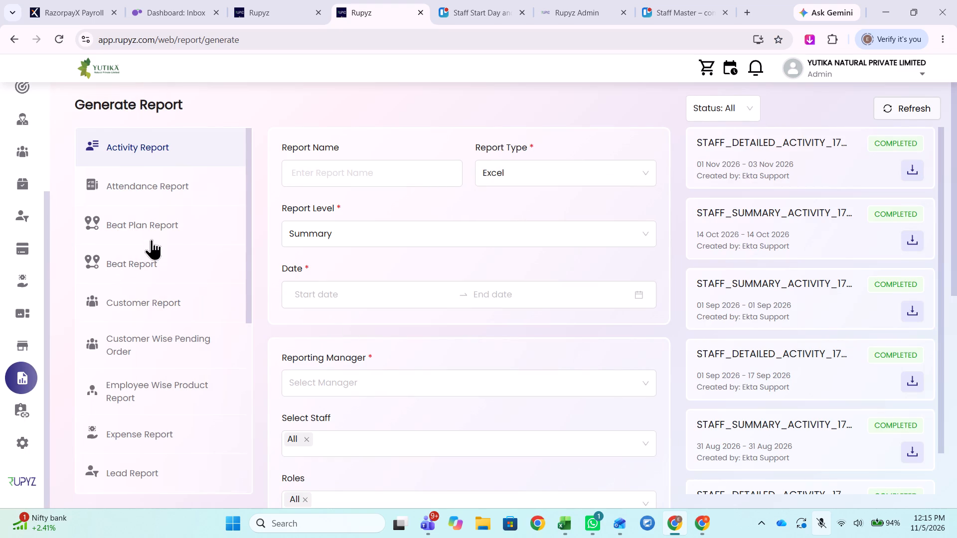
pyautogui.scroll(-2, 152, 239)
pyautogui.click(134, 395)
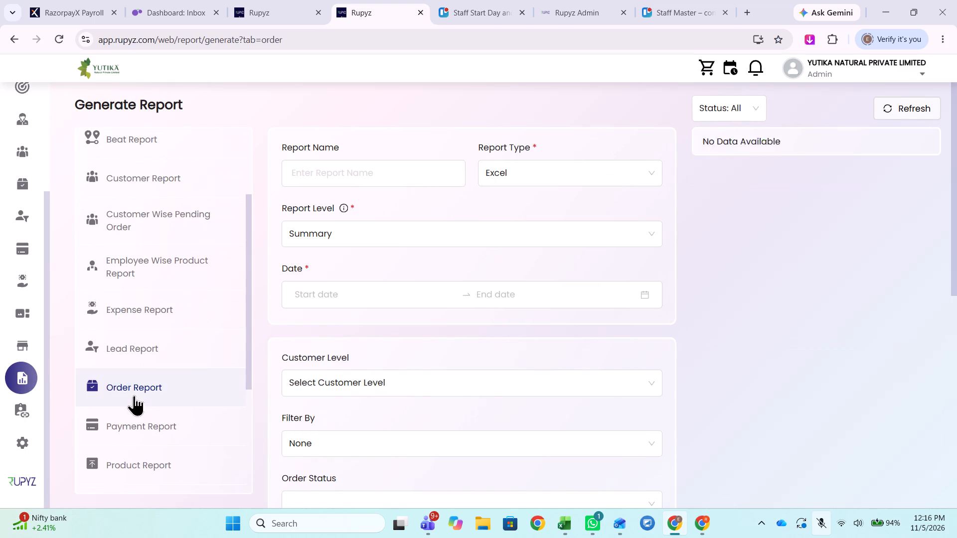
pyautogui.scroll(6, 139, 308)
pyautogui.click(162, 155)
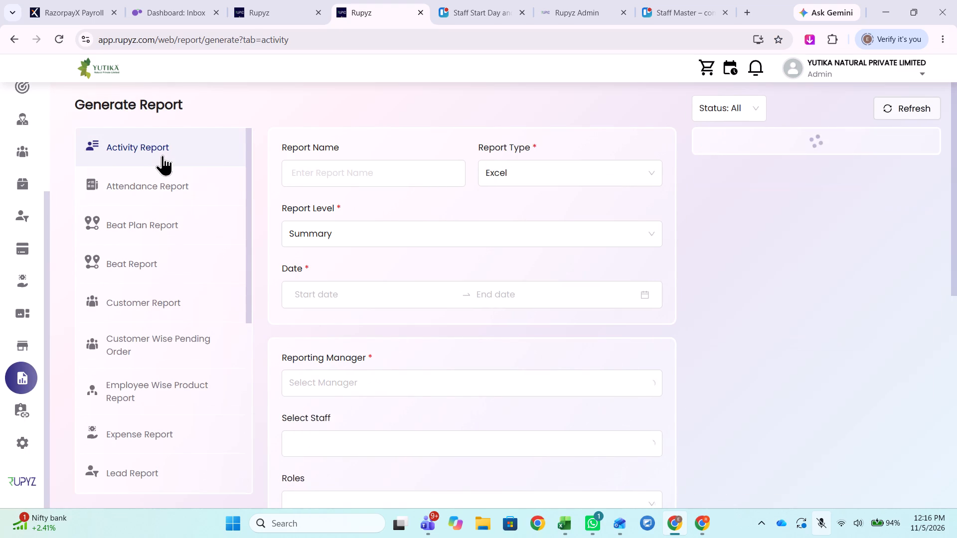
# Set the Activity Report's level to Detailed and start its date range at 2026-11-01.
pyautogui.click(347, 241)
pyautogui.click(342, 280)
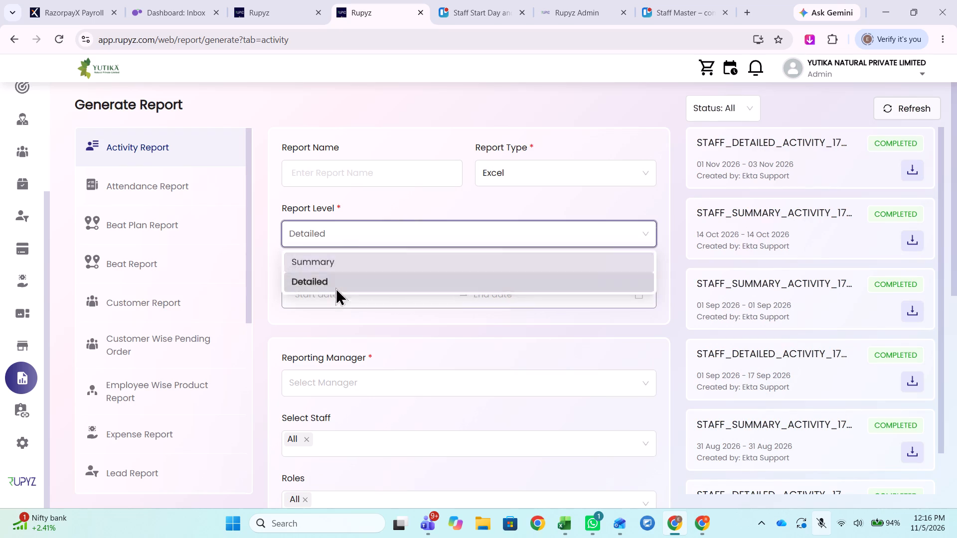
pyautogui.click(320, 302)
pyautogui.click(308, 384)
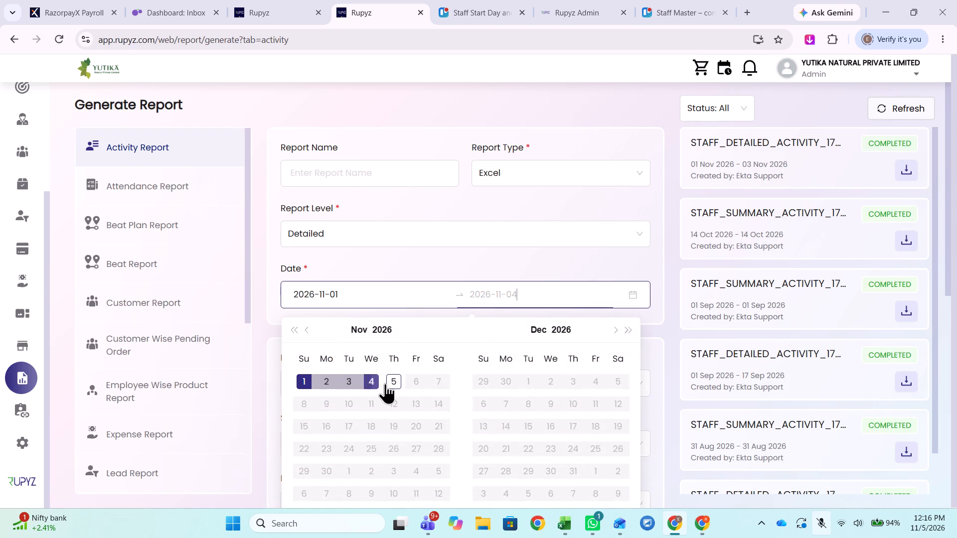
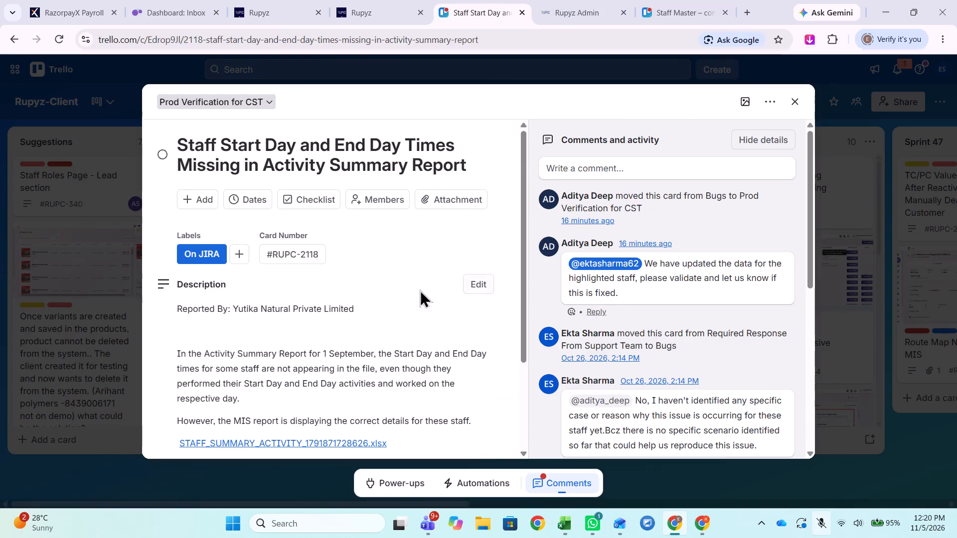
# Check the rest of the Start Day and End Day card's description and attachments, and close the card.
pyautogui.scroll(-4, 504, 266)
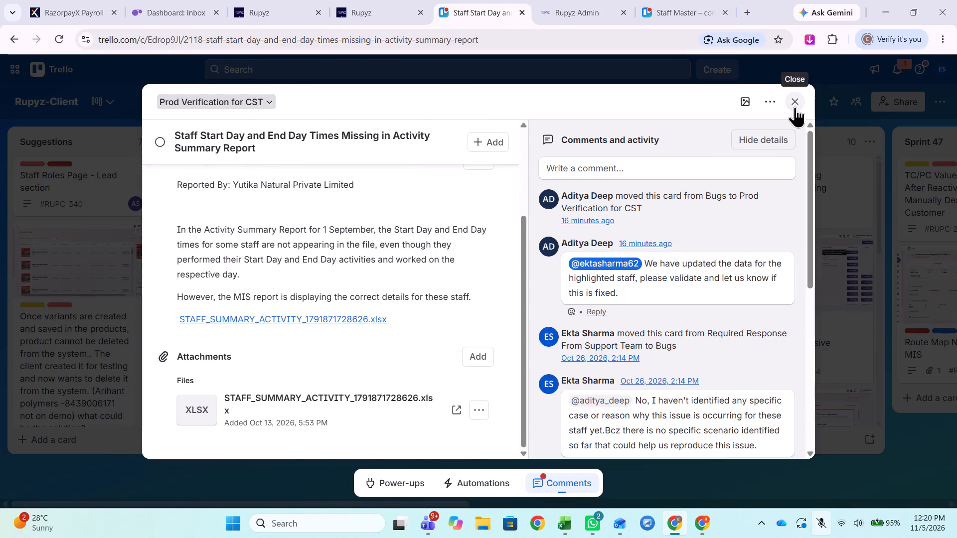
pyautogui.click(795, 107)
# Search Trello for "pricing g", open the archived card "Pricing Group Page", and review its details and attachments.
pyautogui.click(506, 66)
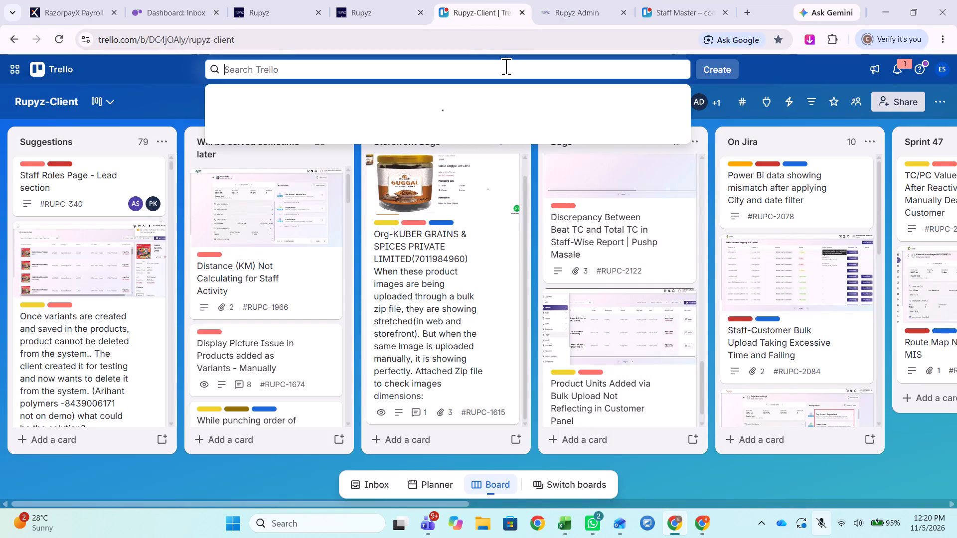
pyautogui.write('pricing g')
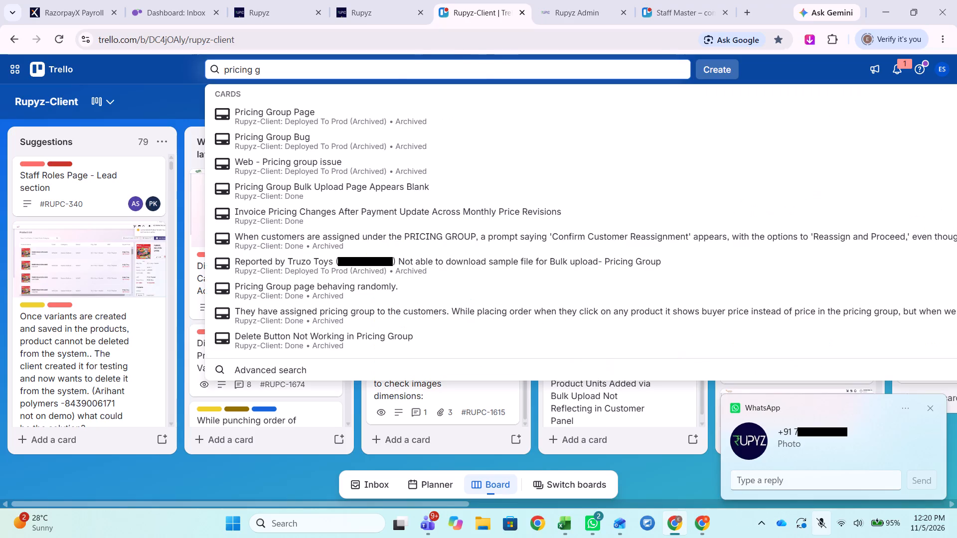
pyautogui.click(376, 126)
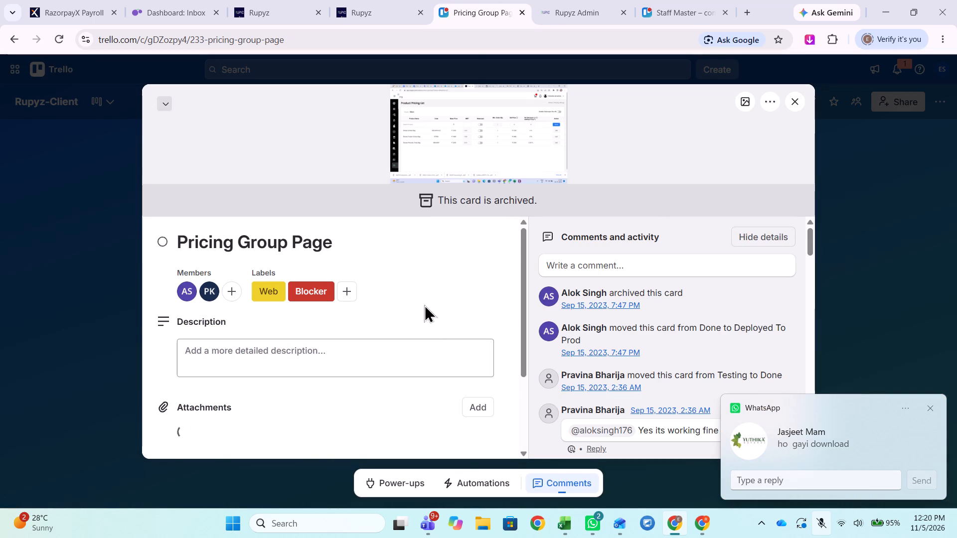
pyautogui.scroll(-2, 395, 277)
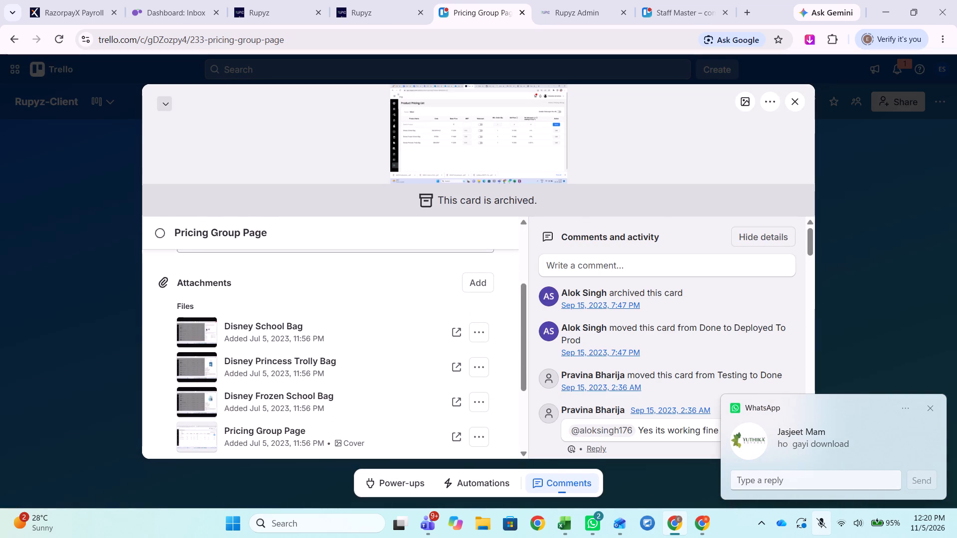
pyautogui.scroll(3, 324, 332)
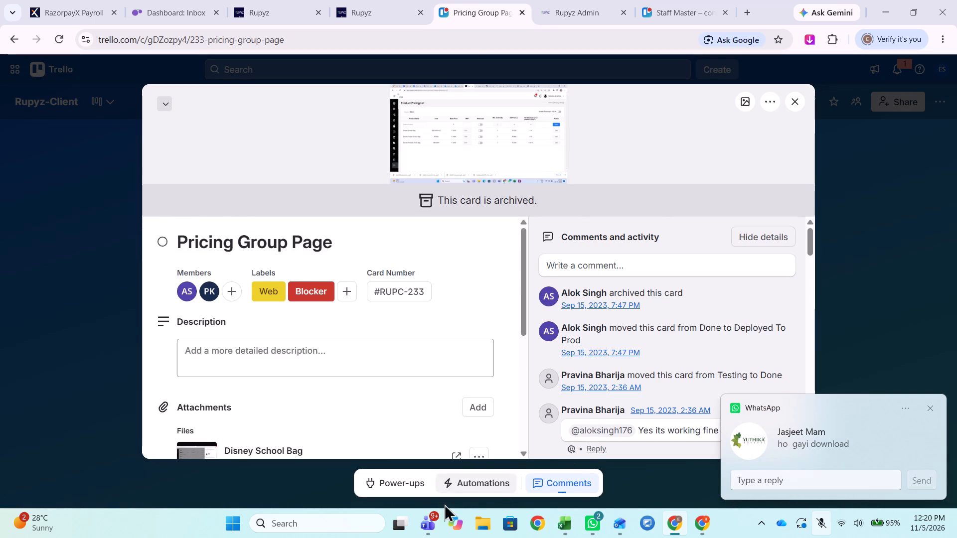
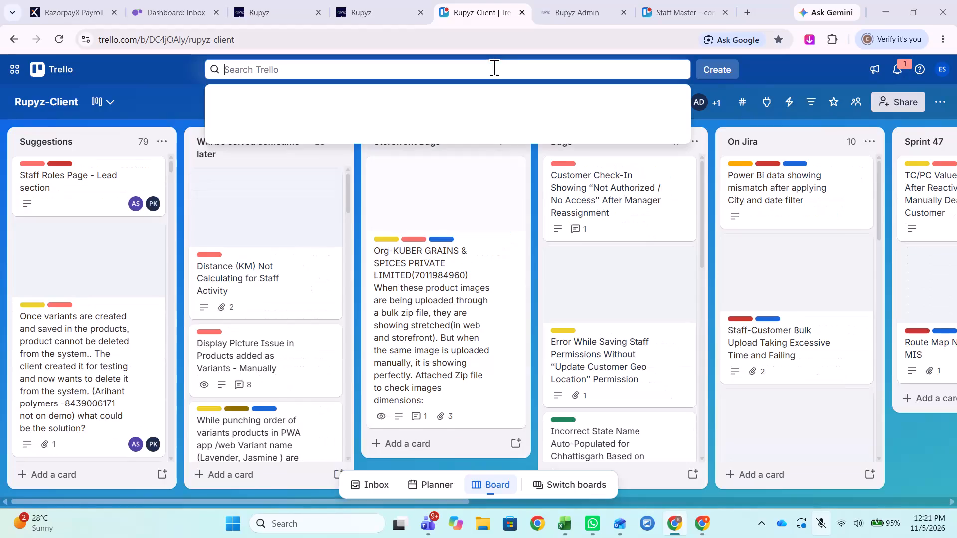
# Search Trello for "pricing group", look over the matching cards, and clear the search.
pyautogui.write('pricing group')
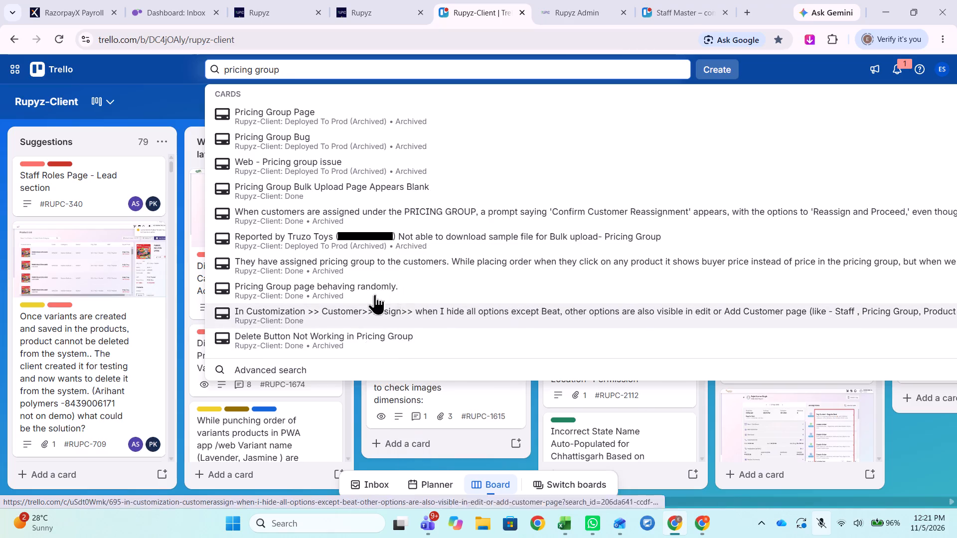
pyautogui.scroll(2, 367, 132)
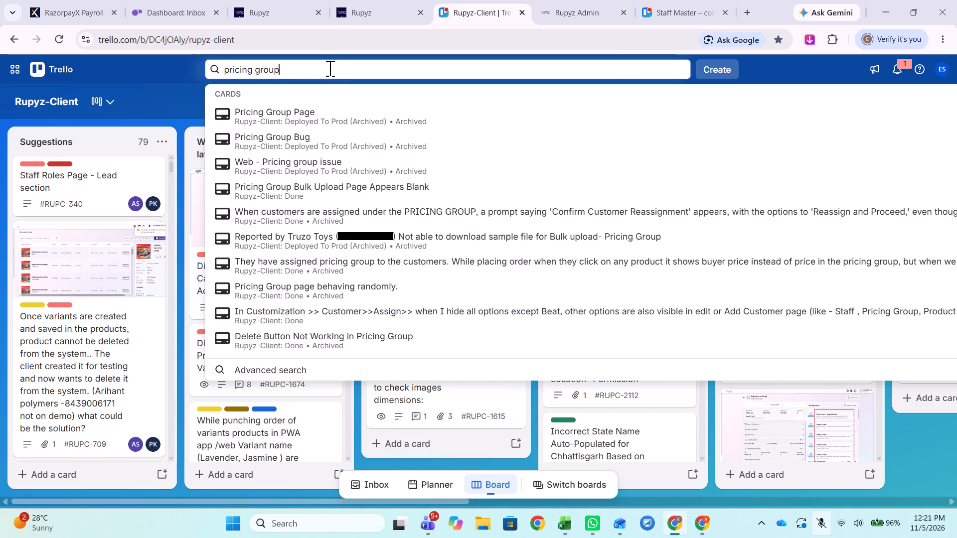
pyautogui.press('BackSpace')
pyautogui.press('BackSpace')
pyautogui.press('BackSpace')
pyautogui.press('BackSpace')
pyautogui.press('BackSpace')
pyautogui.press('BackSpace')
pyautogui.press('BackSpace')
pyautogui.press('BackSpace')
pyautogui.press('BackSpace')
pyautogui.press('BackSpace')
pyautogui.press('BackSpace')
pyautogui.press('BackSpace')
pyautogui.press('BackSpace')
pyautogui.press('BackSpace')
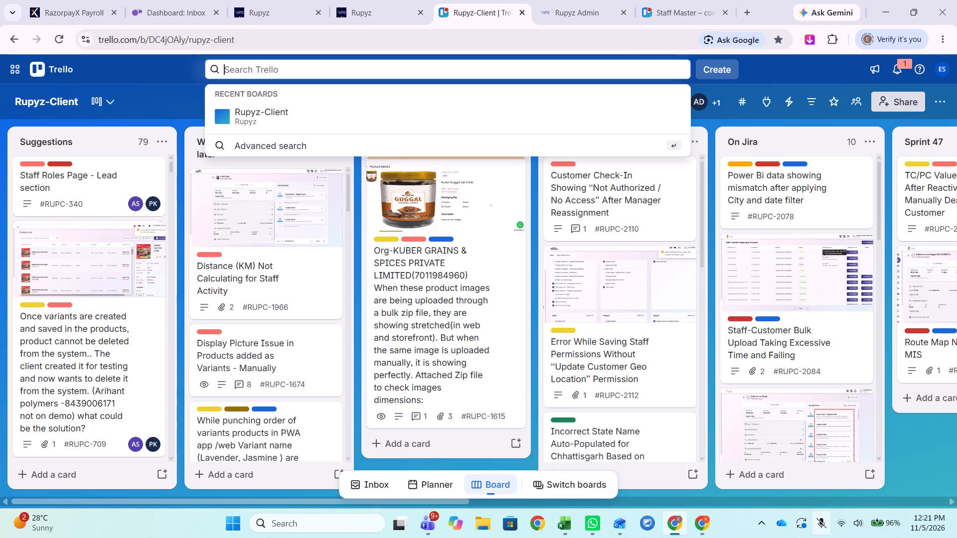
# Search Trello for "product code".
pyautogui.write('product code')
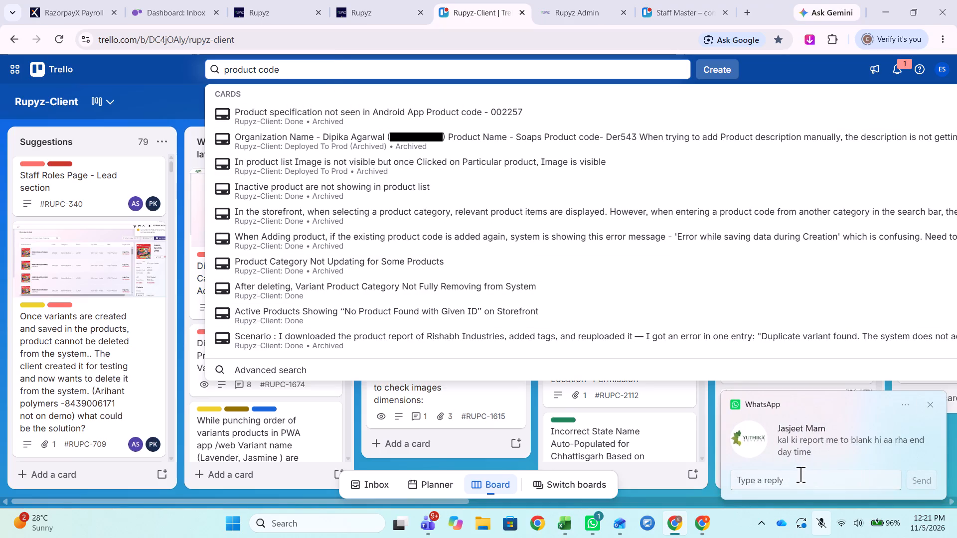
# Reply "aaj ki kro" to the incoming WhatsApp message about the blank end day time in yesterday's report.
pyautogui.click(837, 482)
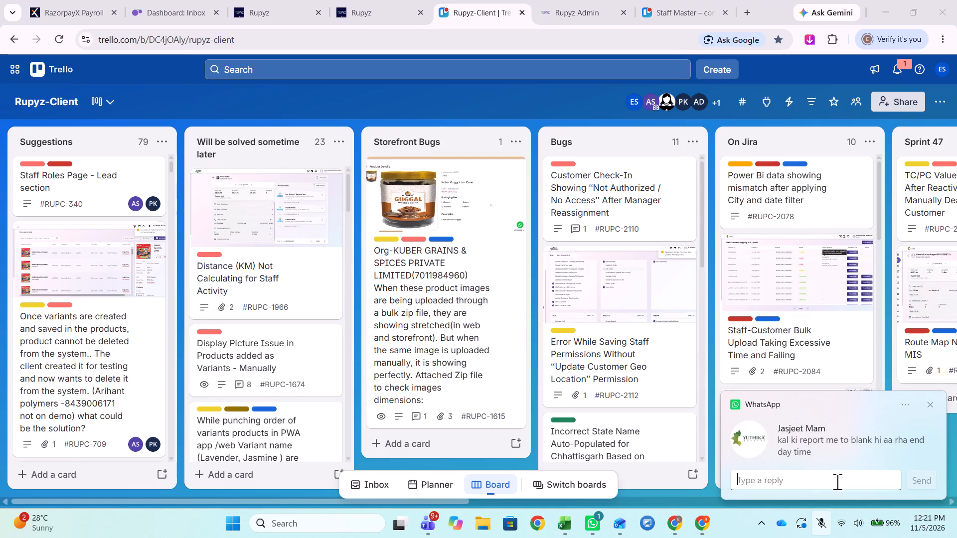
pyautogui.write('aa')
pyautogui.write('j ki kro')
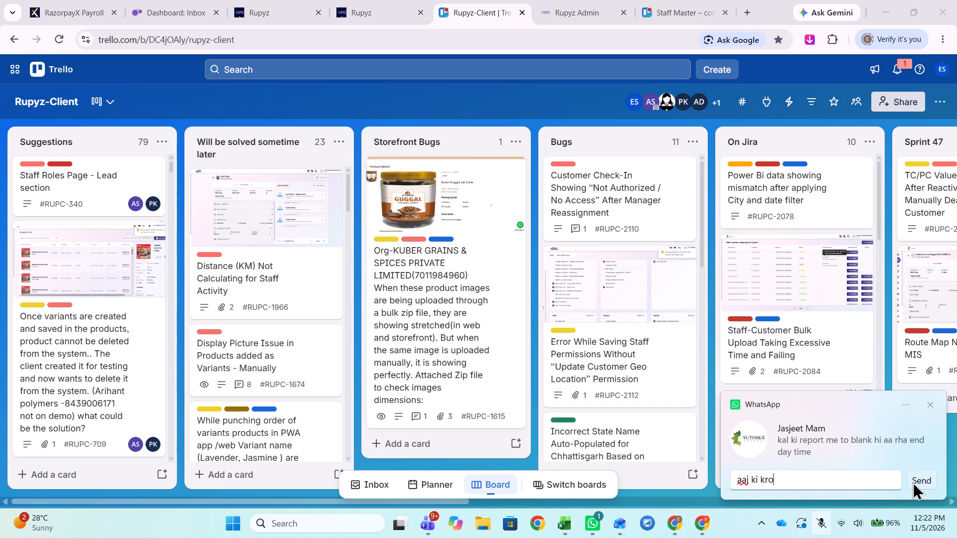
pyautogui.click(919, 481)
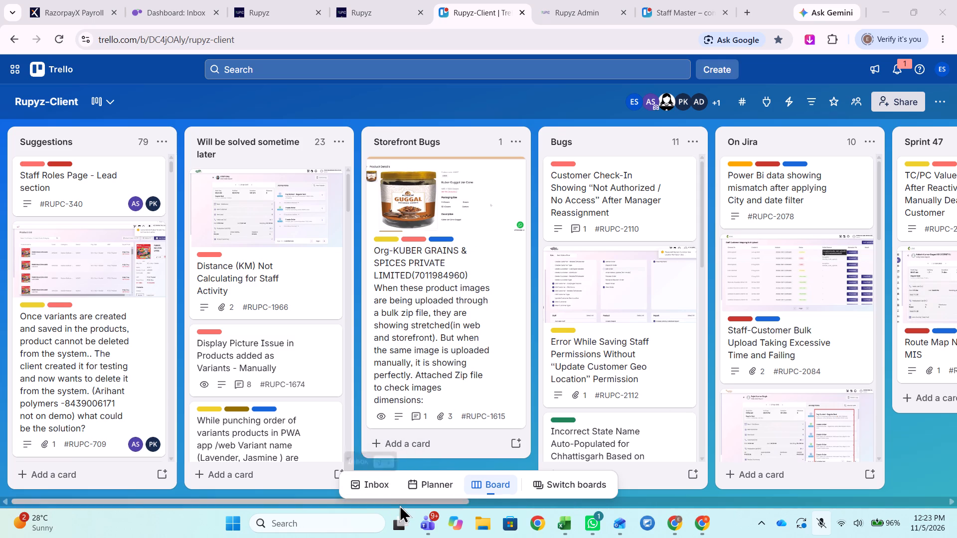
# Open the card "Product Weight Showing Excessive Decimal Digits" in the Prod Verification for CST list and review its description and comments.
pyautogui.moveTo(400, 506); pyautogui.dragTo(420, 500)
pyautogui.moveTo(415, 499); pyautogui.dragTo(466, 502)
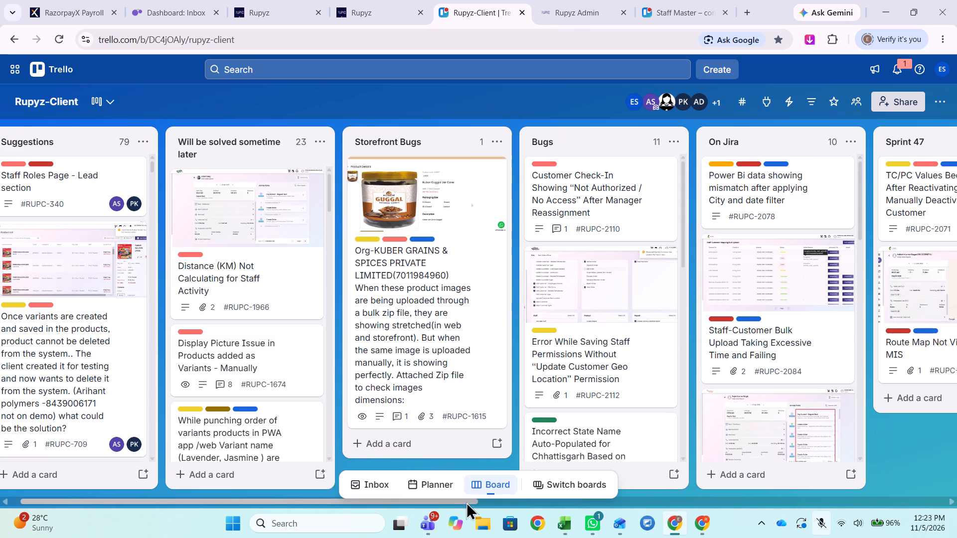
pyautogui.moveTo(466, 502); pyautogui.dragTo(949, 520)
pyautogui.scroll(-2, 505, 274)
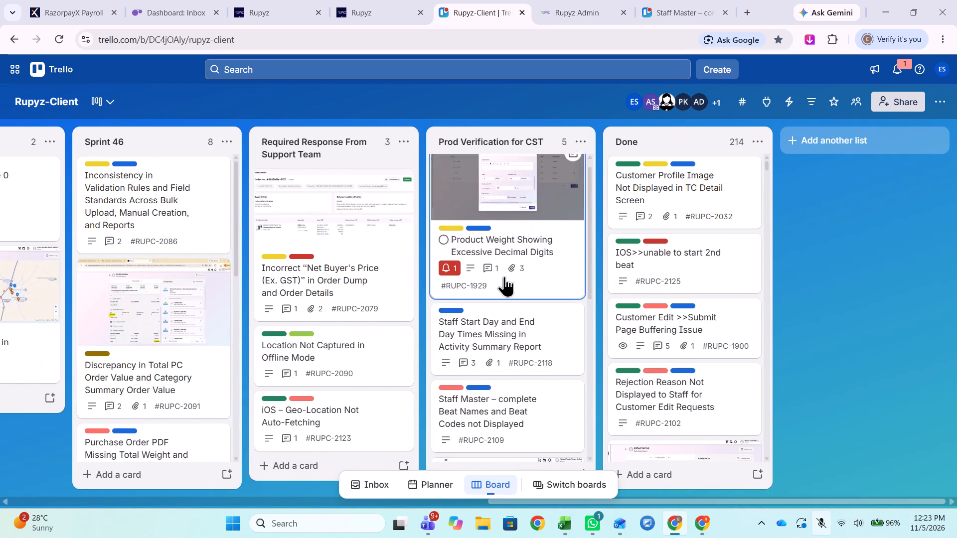
pyautogui.scroll(-4, 504, 276)
pyautogui.scroll(-6, 529, 318)
pyautogui.scroll(9, 533, 324)
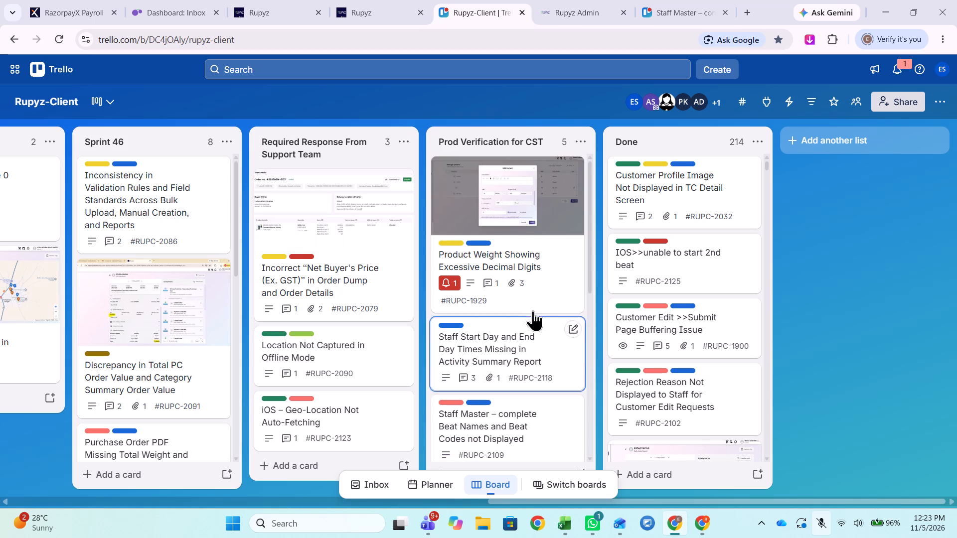
pyautogui.click(512, 196)
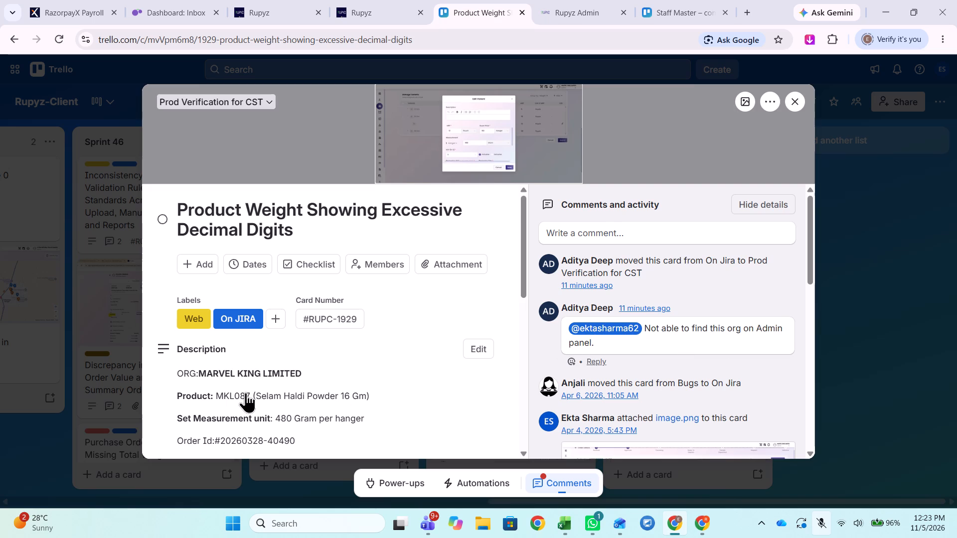
pyautogui.scroll(-3, 319, 396)
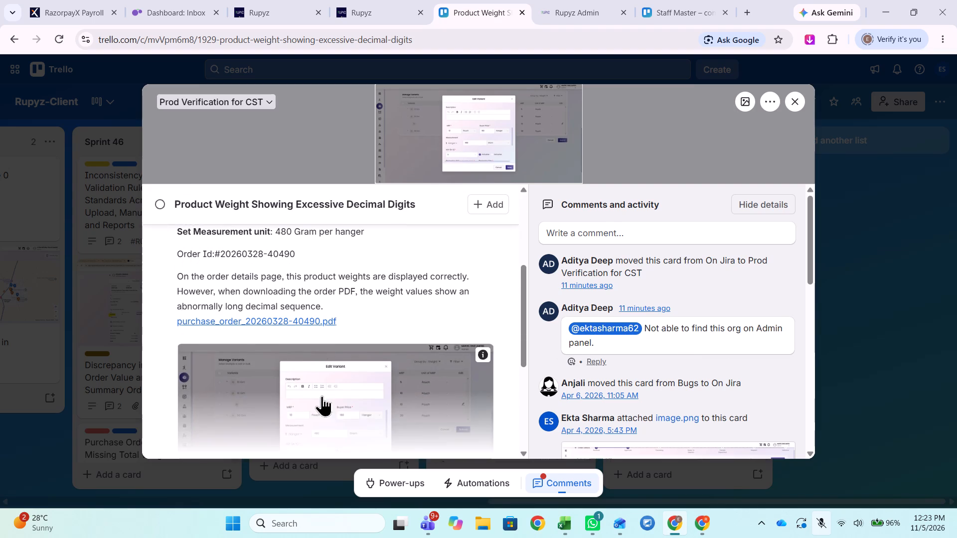
pyautogui.scroll(5, 428, 392)
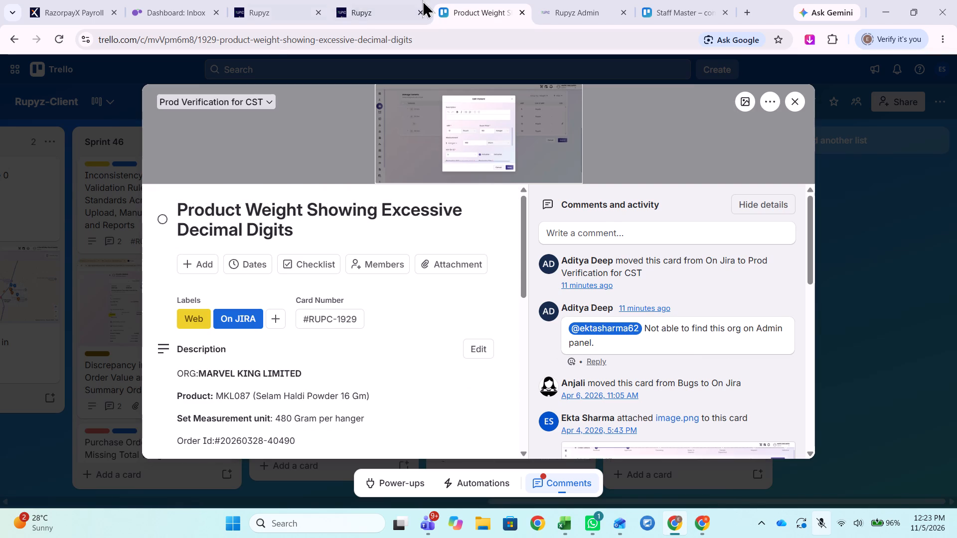
# Switch to Rupyz Admin and search the Organisation List by name for "marvel", shortening the term to "mar".
pyautogui.click(601, 0)
pyautogui.click(689, 3)
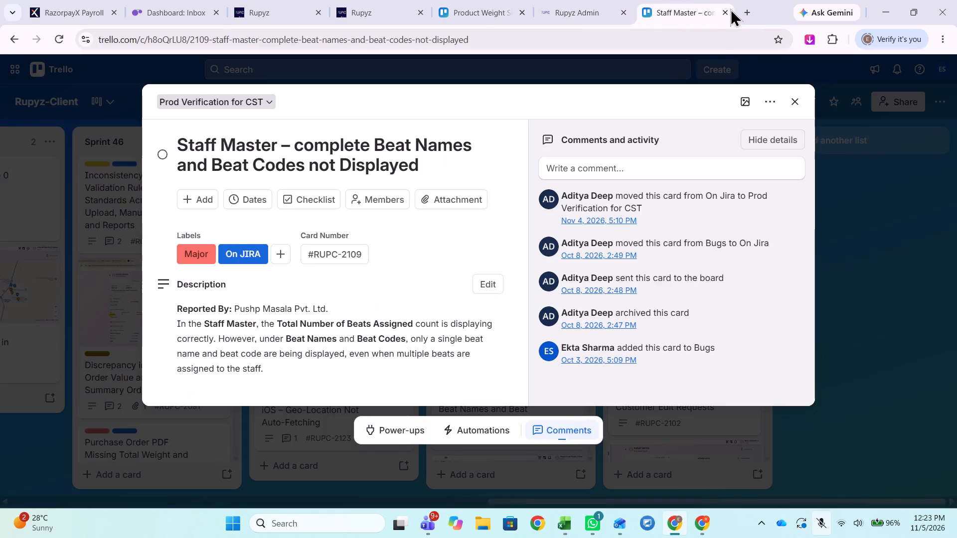
pyautogui.click(743, 8)
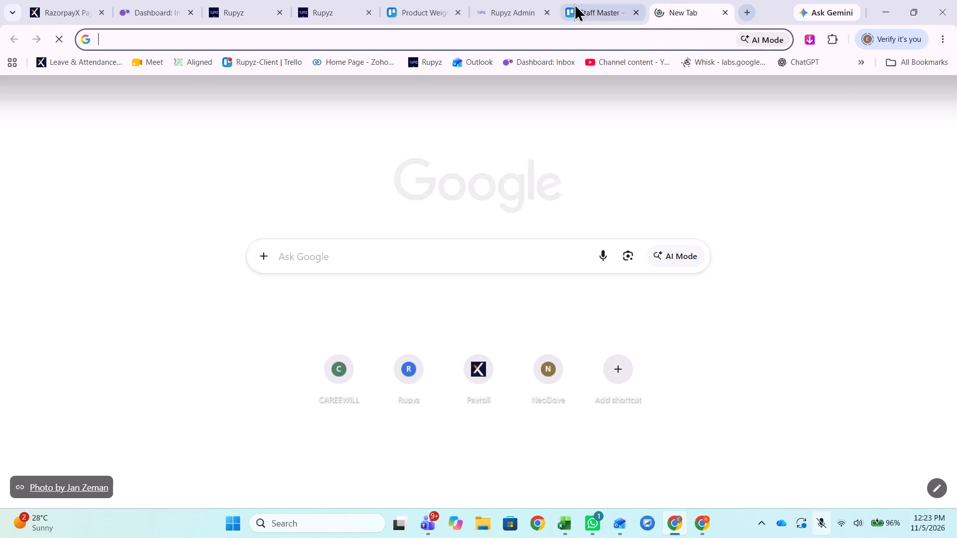
pyautogui.click(501, 0)
pyautogui.click(63, 146)
pyautogui.click(69, 167)
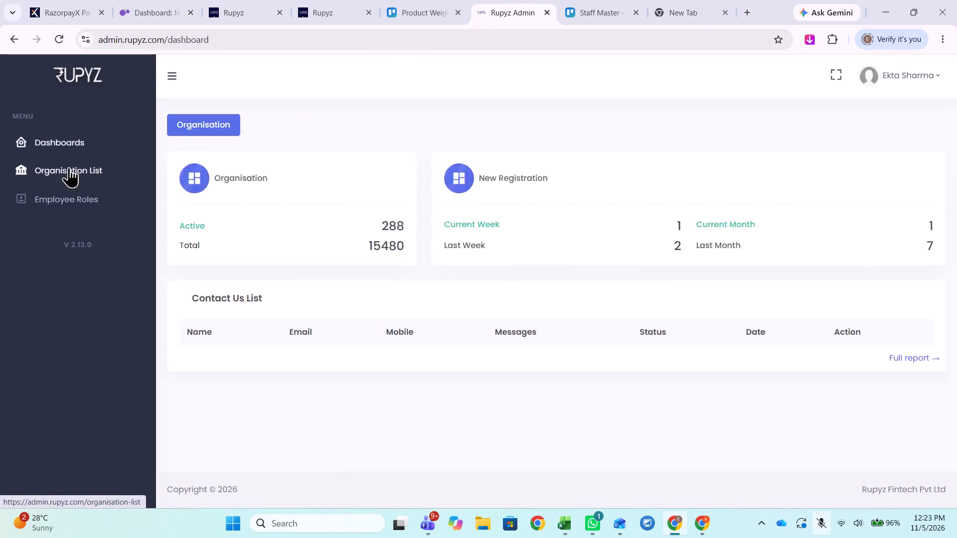
pyautogui.click(560, 142)
pyautogui.write('marvel')
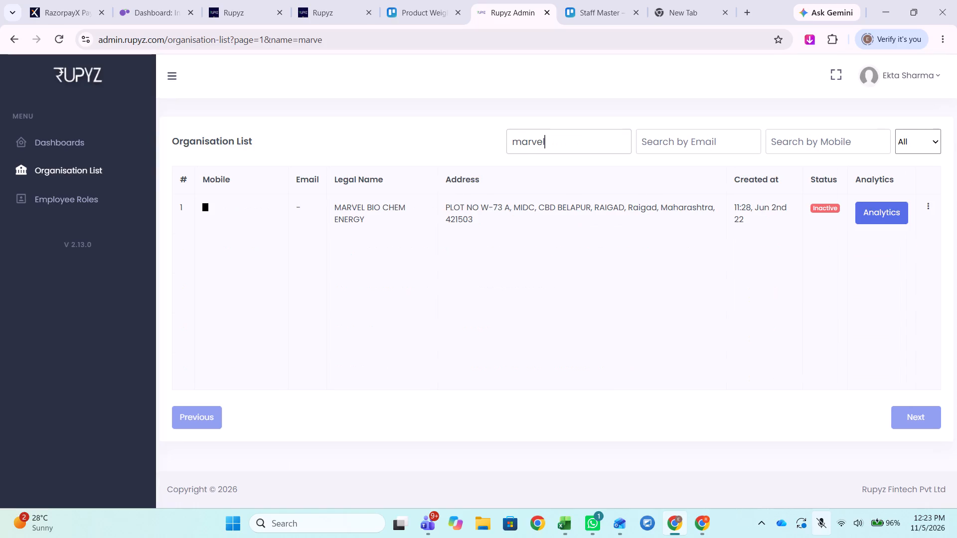
pyautogui.press('BackSpace')
pyautogui.press('BackSpace')
pyautogui.press('BackSpace')
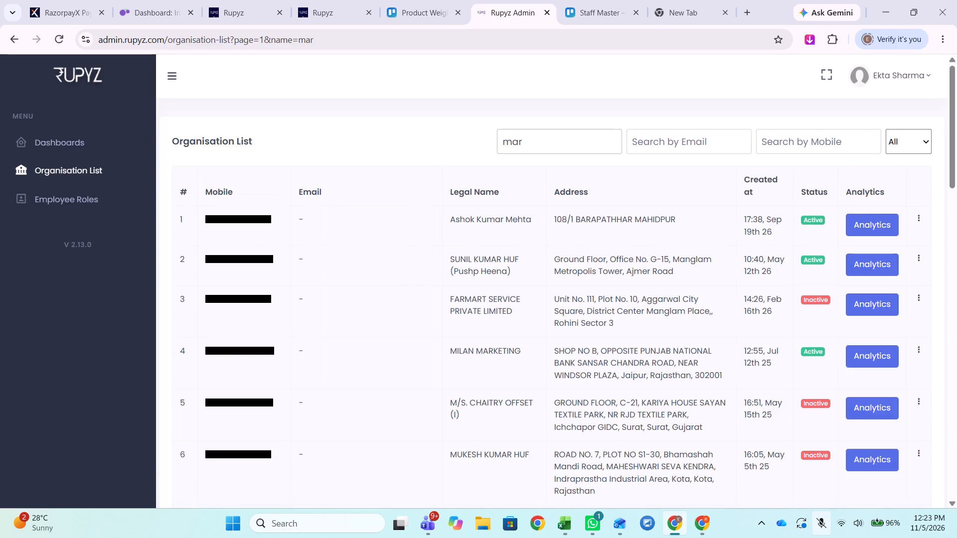
# Search the Organisation List by name for "kp" instead and copy Kpg Masale's mobile number without the country code.
pyautogui.press('BackSpace')
pyautogui.press('BackSpace')
pyautogui.press('BackSpace')
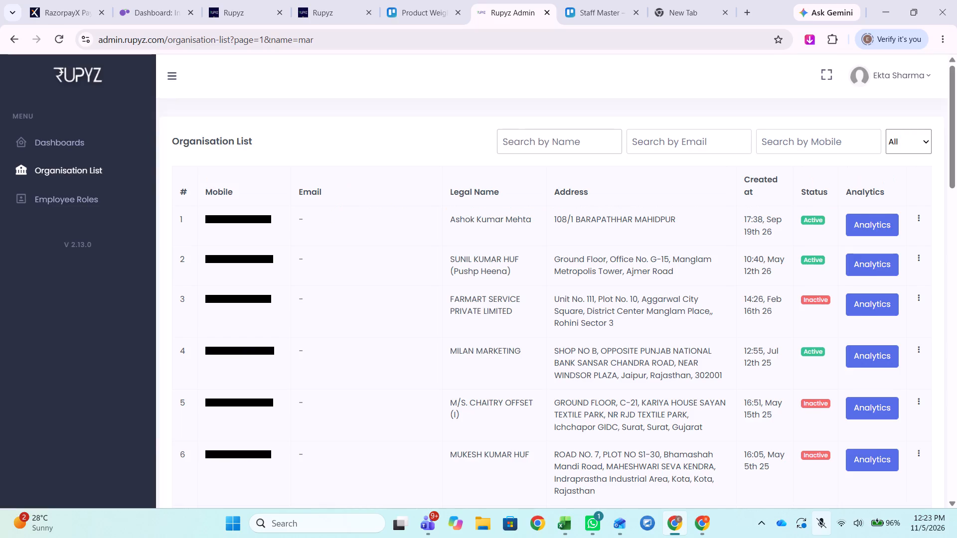
pyautogui.write('kp')
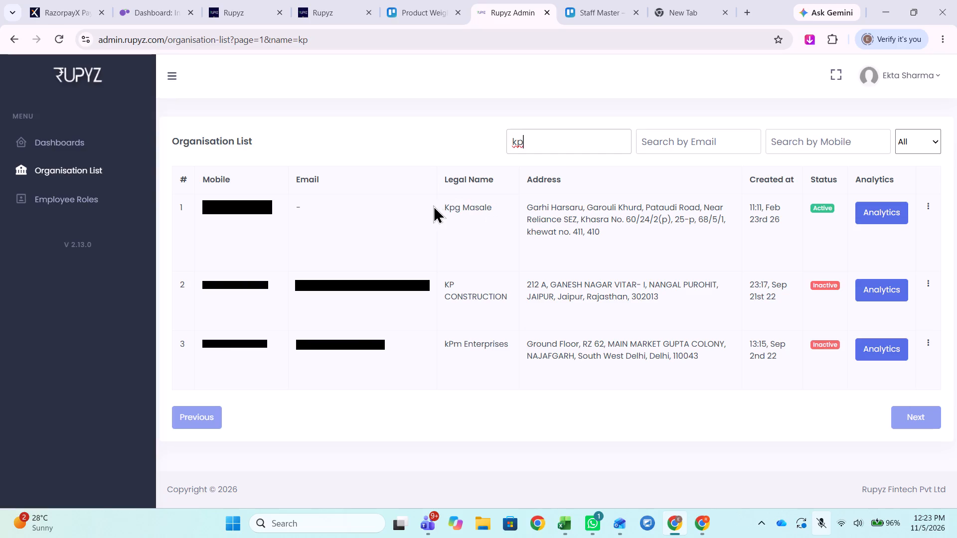
pyautogui.moveTo(222, 204); pyautogui.dragTo(245, 208)
pyautogui.moveTo(245, 208); pyautogui.dragTo(285, 208)
pyautogui.hotkey('ctrl', 'c')
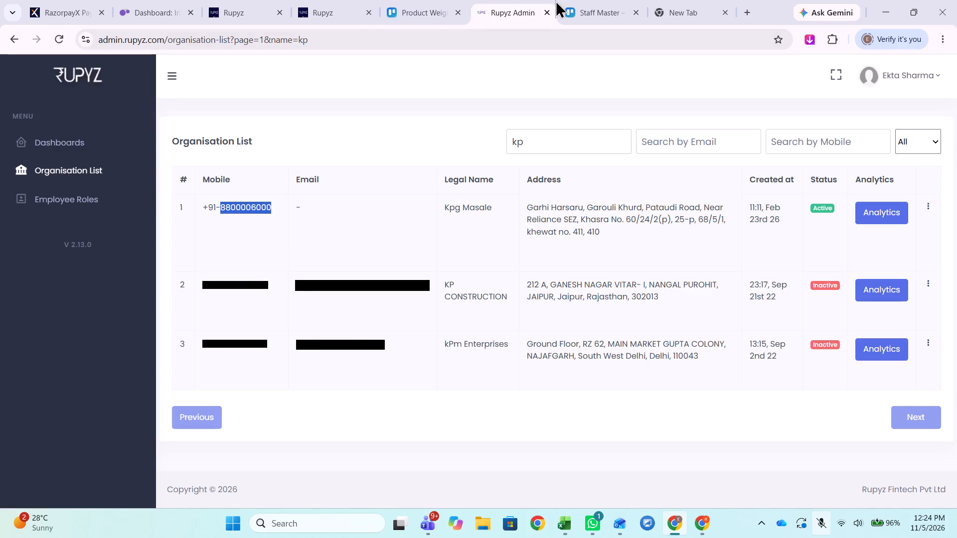
# Return to the Product Weight card in Trello and draft a comment with the copied mobile number, prefixed by "Org Login number:".
pyautogui.click(609, 1)
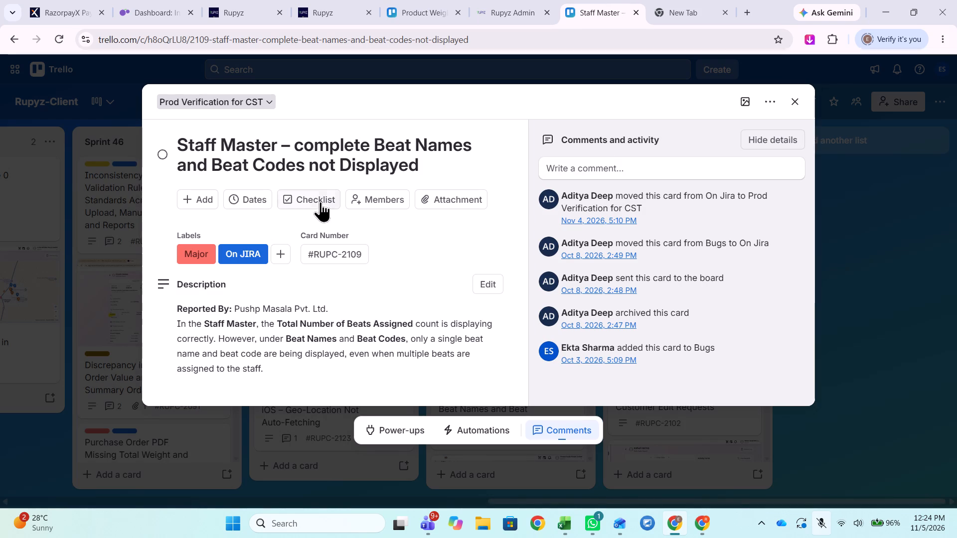
pyautogui.click(419, 0)
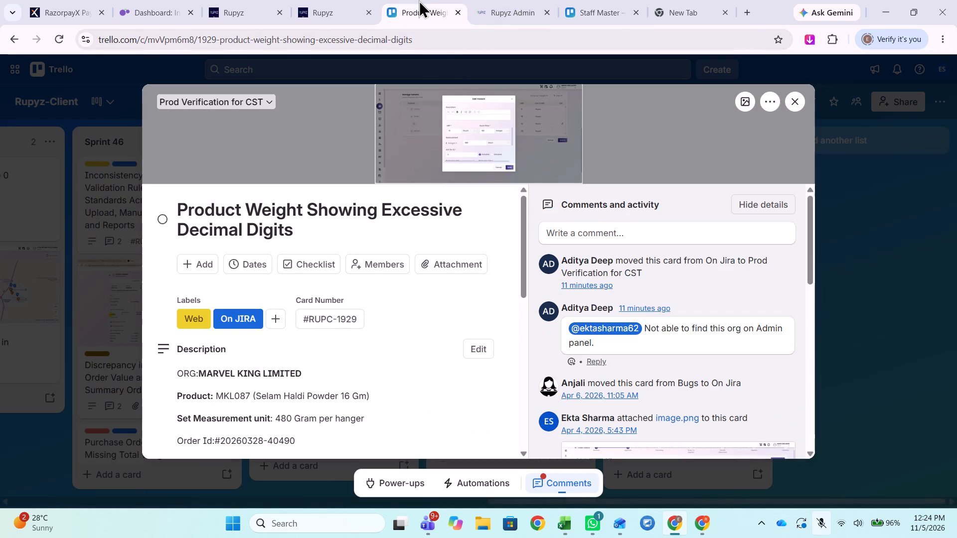
pyautogui.scroll(-2, 409, 357)
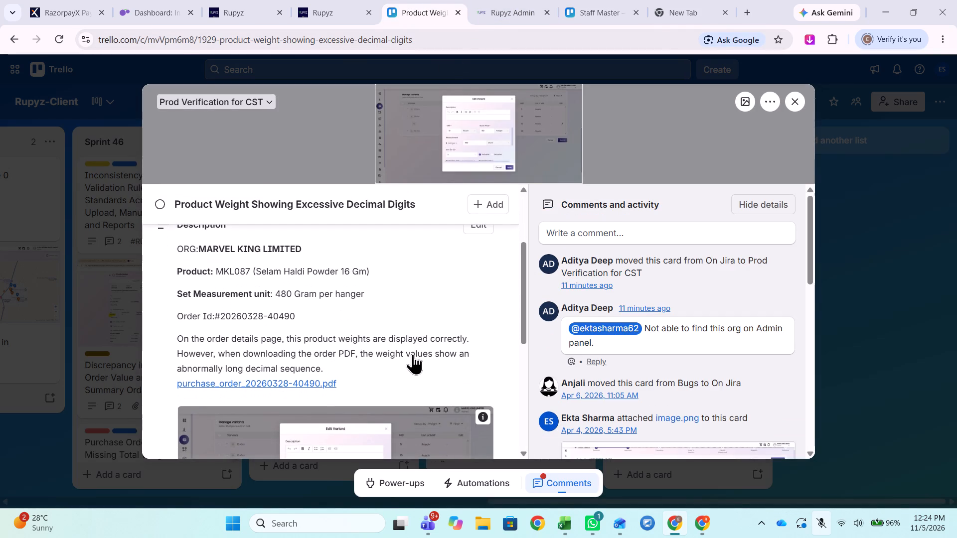
pyautogui.scroll(5, 441, 353)
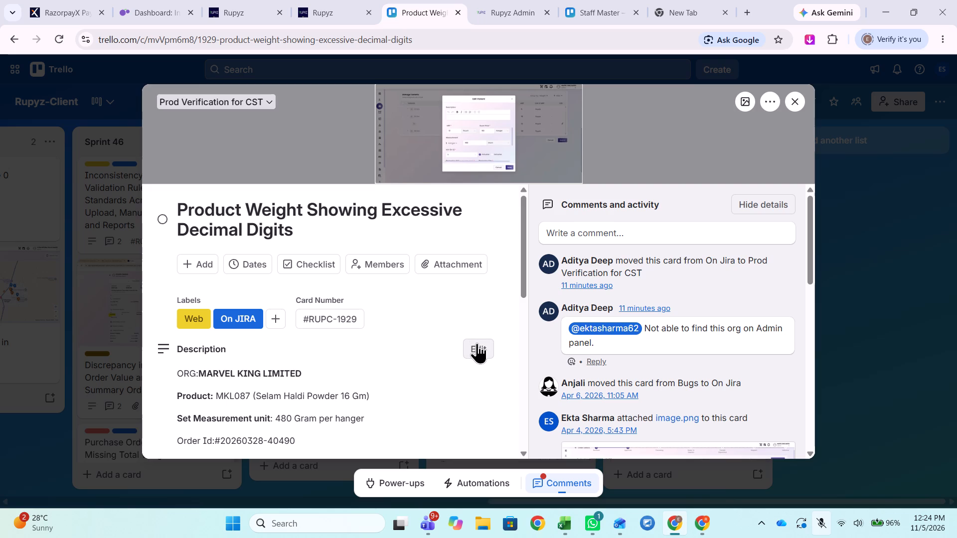
pyautogui.click(612, 229)
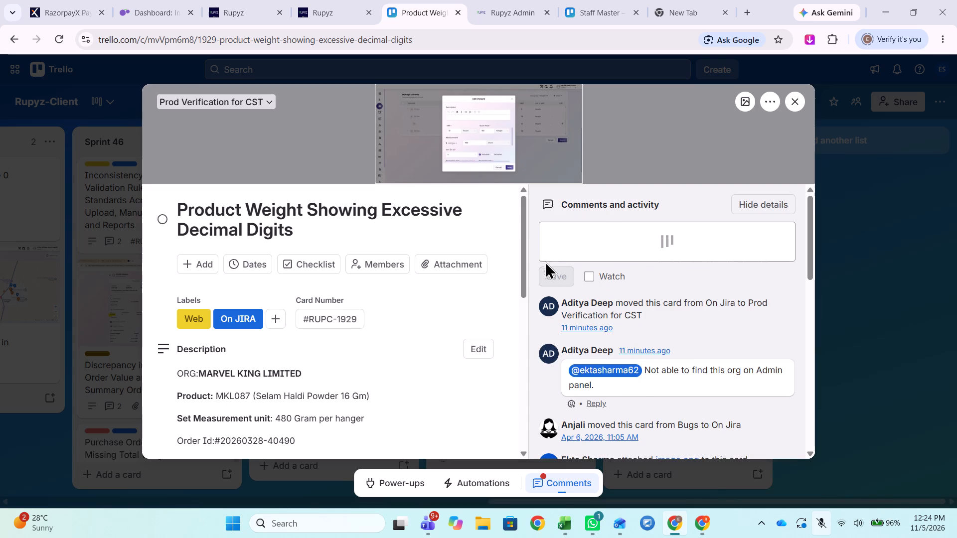
pyautogui.click(593, 271)
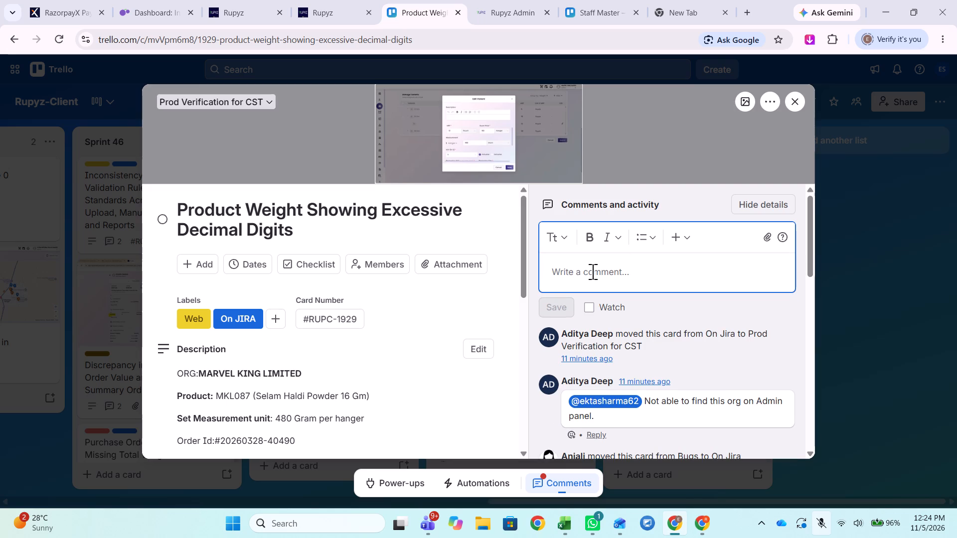
pyautogui.hotkey('ctrl', 'v')
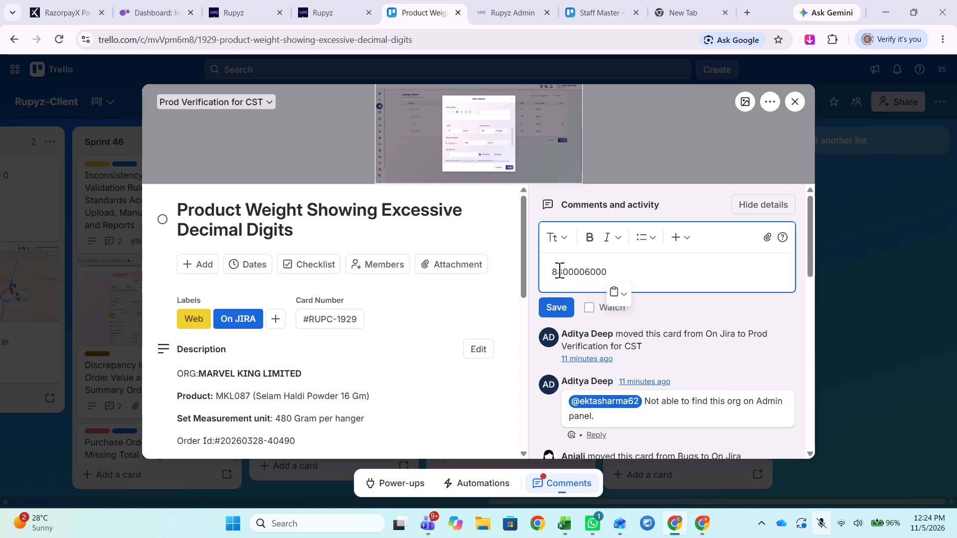
pyautogui.click(552, 270)
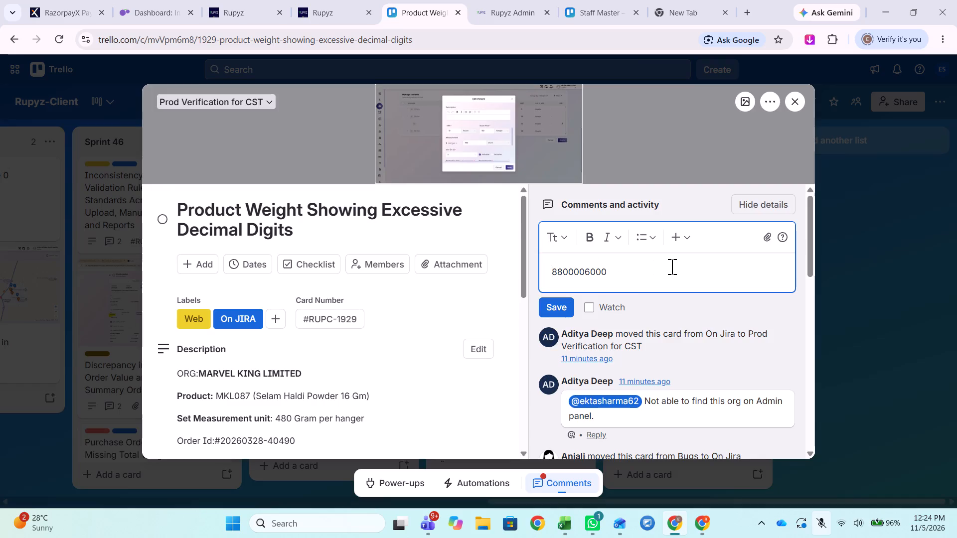
pyautogui.write('Log')
pyautogui.press('BackSpace')
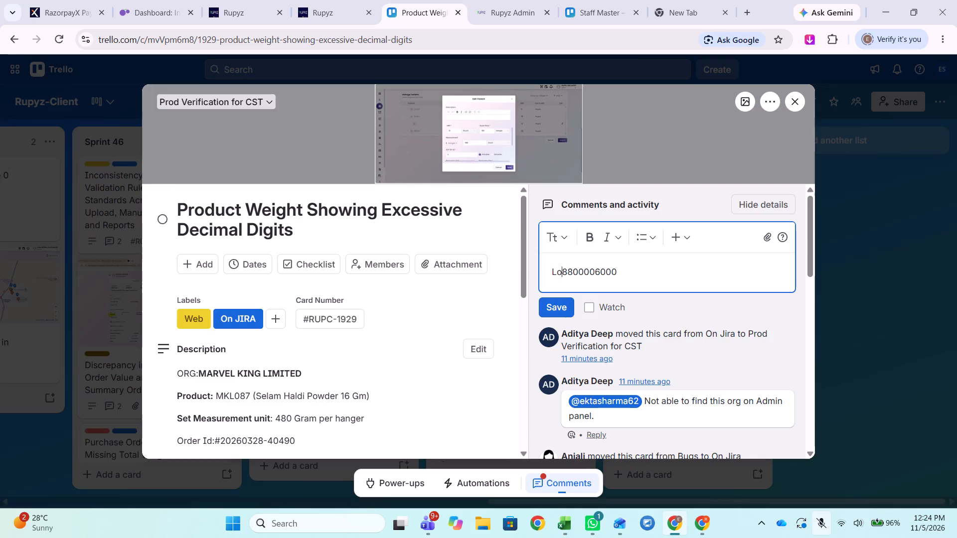
pyautogui.press('BackSpace')
pyautogui.press('BackSpace')
pyautogui.write('Org Login')
pyautogui.press('space')
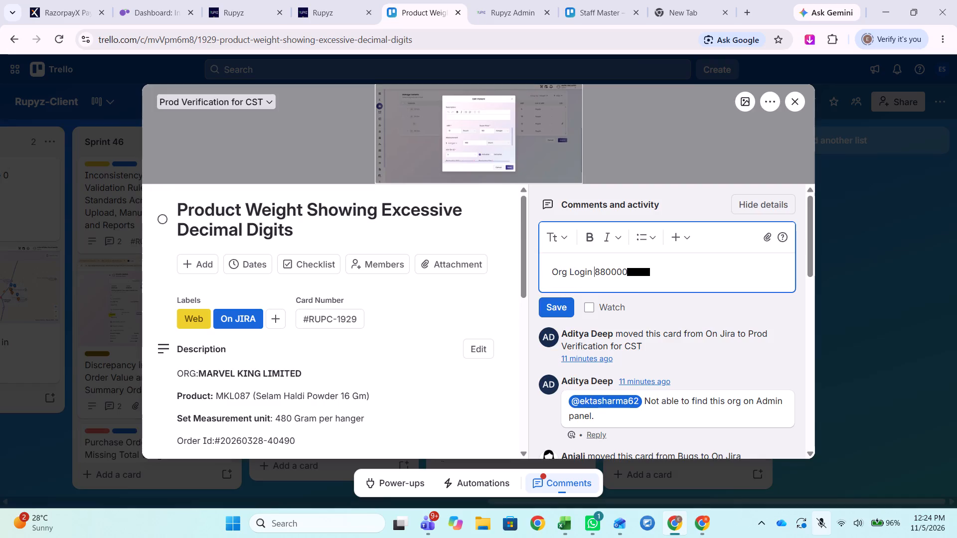
pyautogui.write('number')
pyautogui.hotkey('shift', ':')
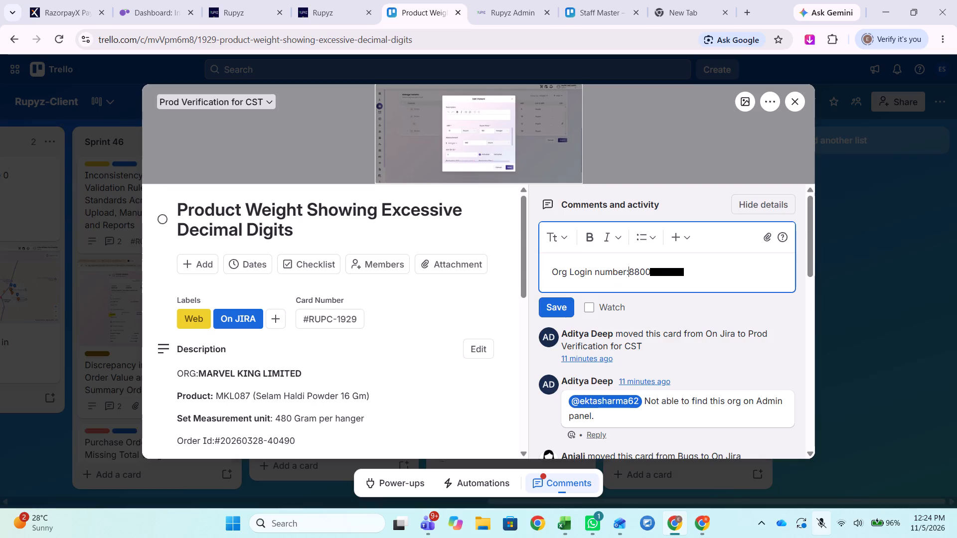
# Add a second line to the draft comment mentioning the teammate who could not find the org, with "pls try using this number".
pyautogui.click(707, 273)
pyautogui.hotkey('shift', 'Return')
pyautogui.hotkey('shift', '@')
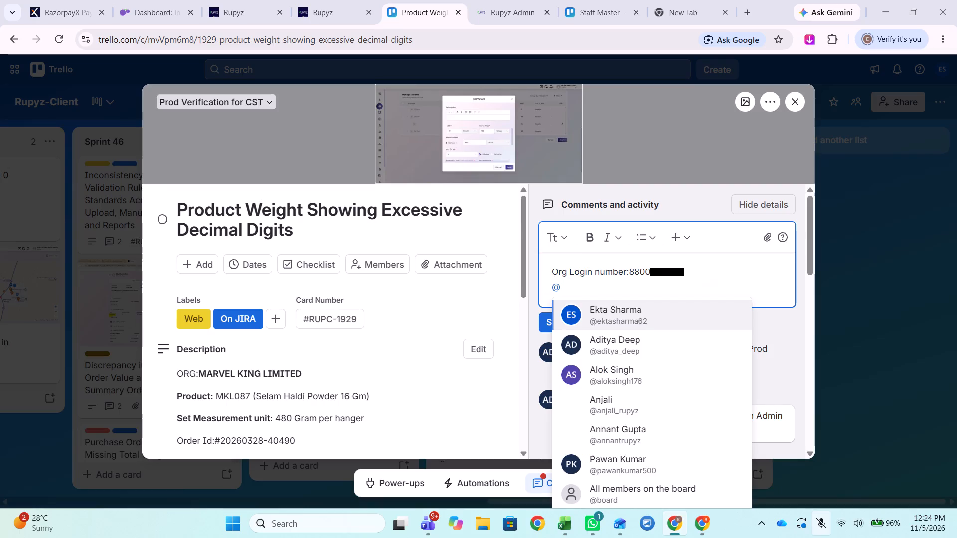
pyautogui.click(667, 346)
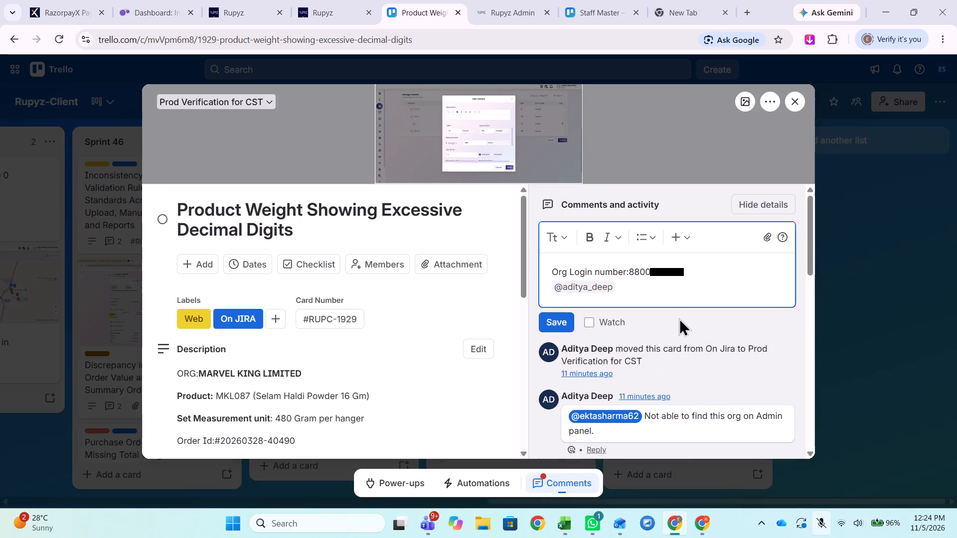
pyautogui.write('pls')
pyautogui.press('space')
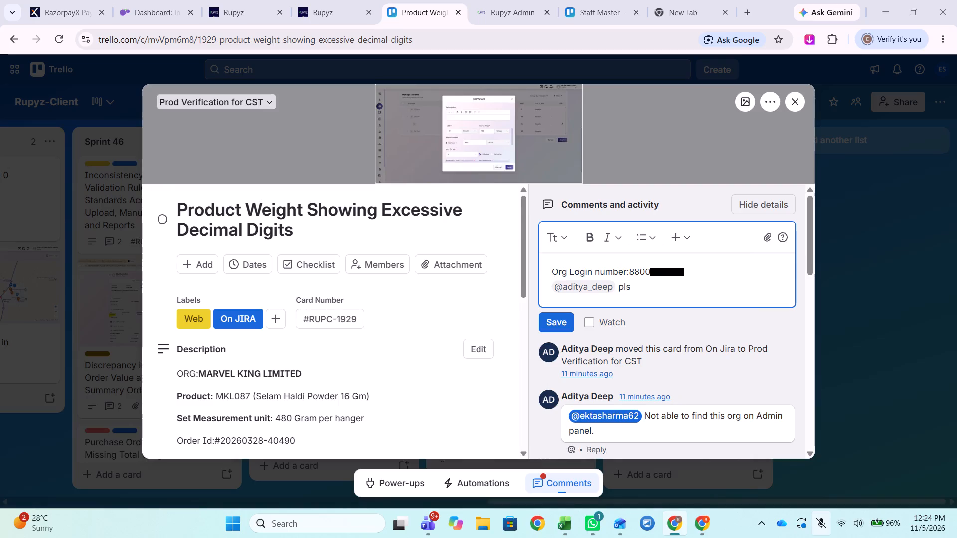
pyautogui.write('se')
pyautogui.press('BackSpace')
pyautogui.press('BackSpace')
pyautogui.write('try')
pyautogui.press('space')
pyautogui.write('using this number')
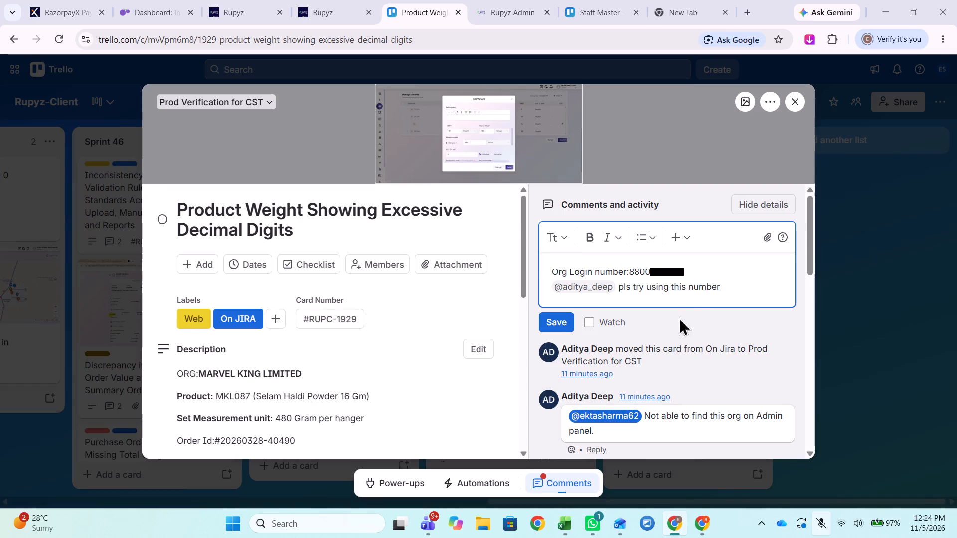
# Append "(KPG Masale)" after the login number in the draft and save the comment.
pyautogui.click(693, 273)
pyautogui.hotkey('shift', '(')
pyautogui.write('KPG Ma')
pyautogui.write('sale')
pyautogui.hotkey('shift', ')')
pyautogui.moveTo(725, 286); pyautogui.dragTo(665, 283)
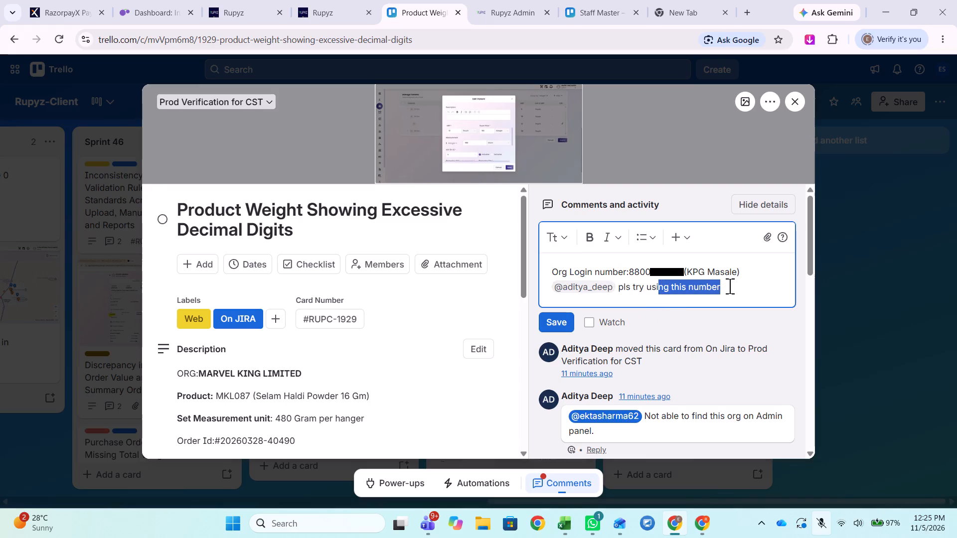
pyautogui.click(732, 286)
pyautogui.click(561, 323)
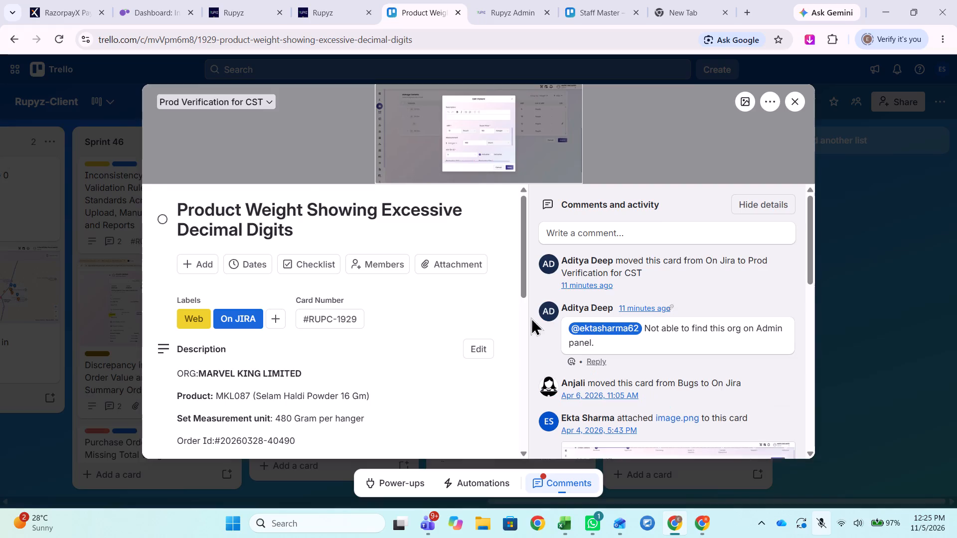
# Move the Product Weight card from Prod Verification for CST to the Bugs list.
pyautogui.click(254, 99)
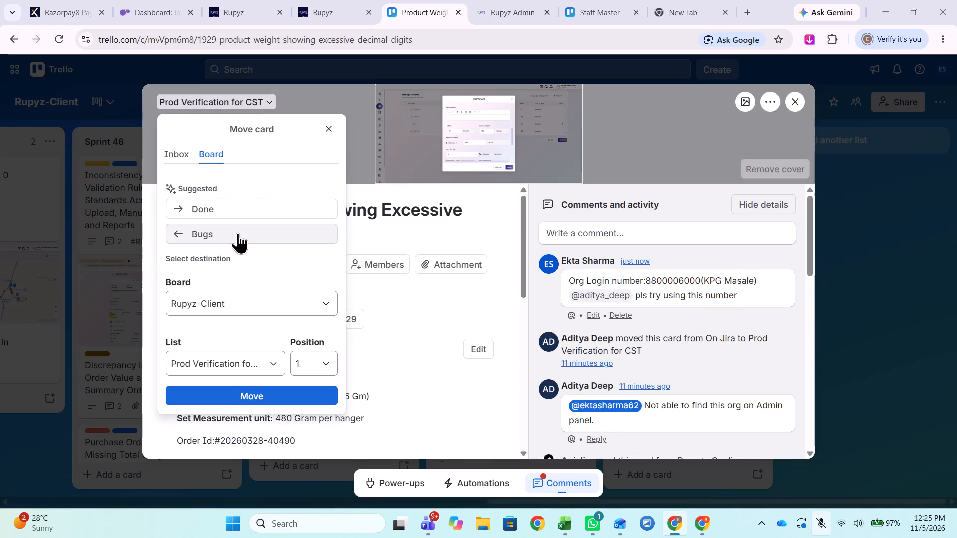
pyautogui.click(238, 233)
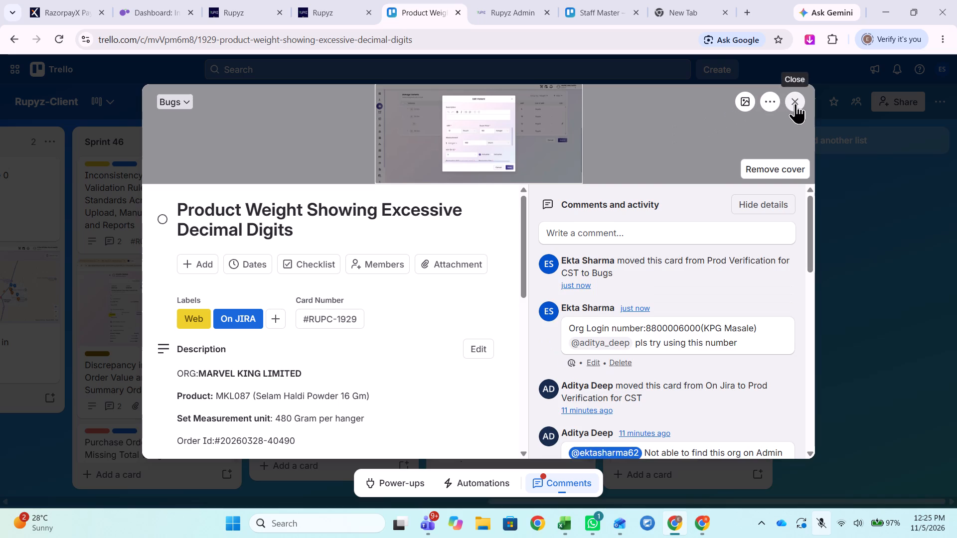
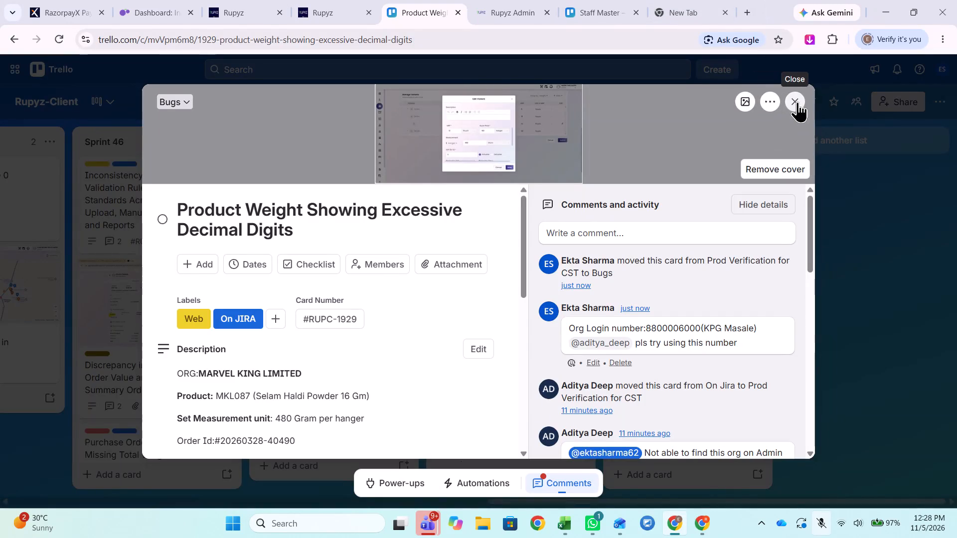
# Close the Product Weight card and return to the Rupyz-Client board.
pyautogui.click(797, 102)
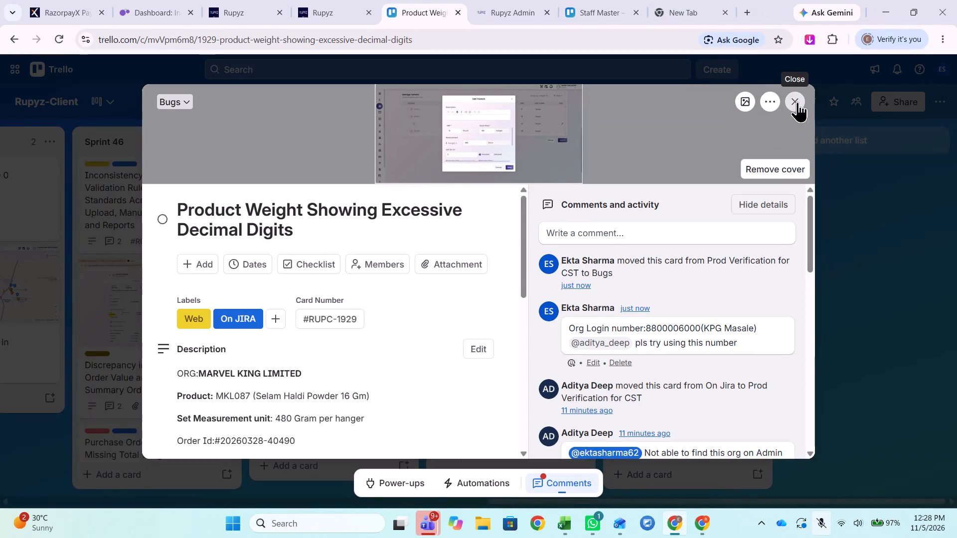
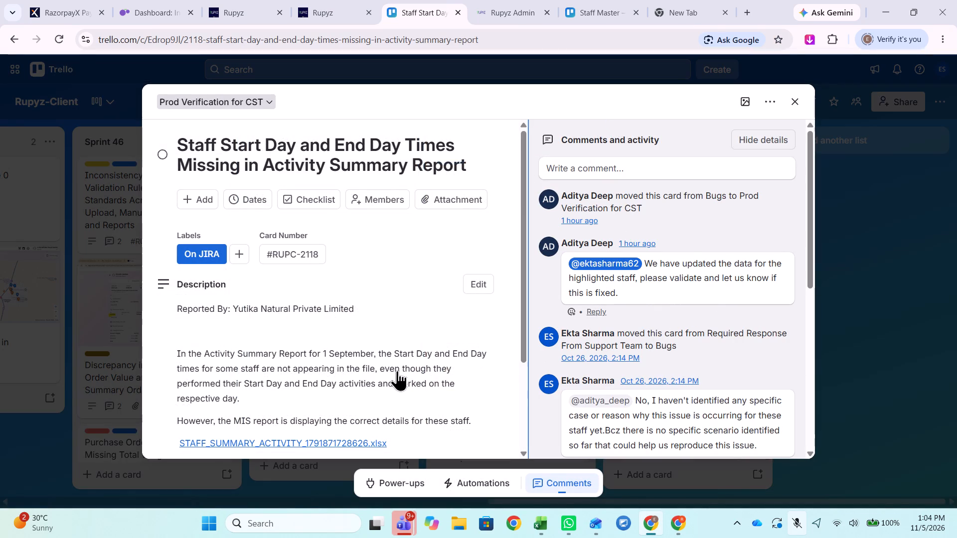
pyautogui.scroll(-1, 476, 385)
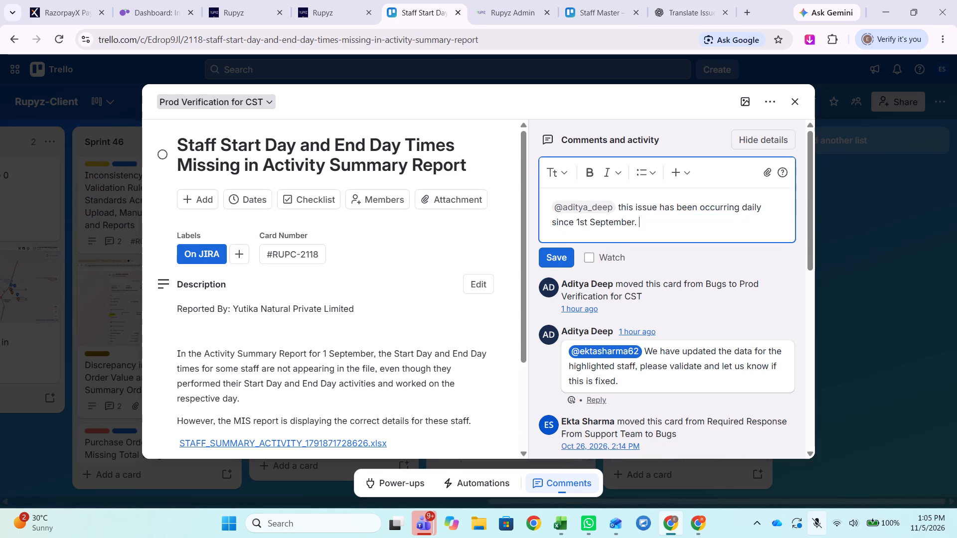
pyautogui.write('pls get it fixed till date')
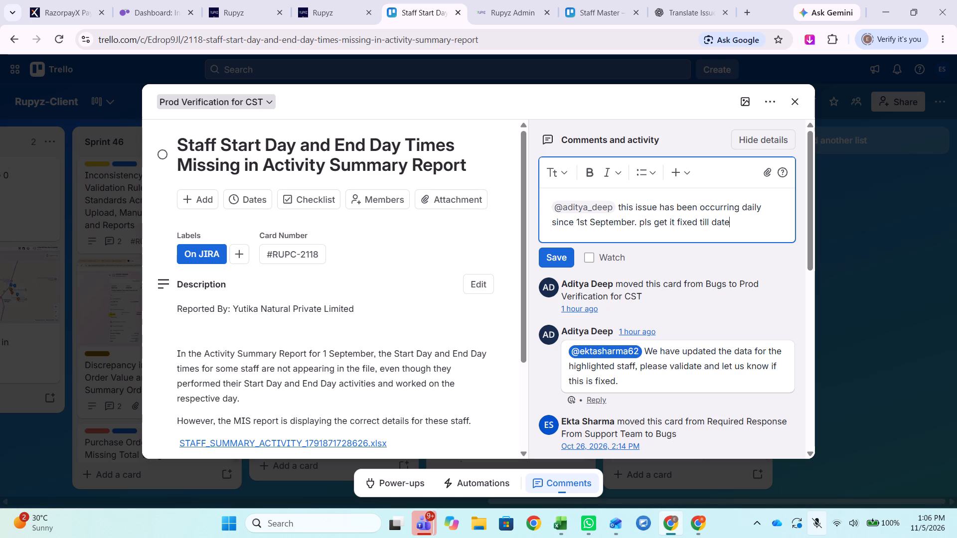
# Insert "for" before "till date" in the comment and save it.
pyautogui.press('Left')
pyautogui.press('Left')
pyautogui.press('Left')
pyautogui.press('Left')
pyautogui.press('Left')
pyautogui.press('Left')
pyautogui.press('Left')
pyautogui.press('Left')
pyautogui.press('Left')
pyautogui.write('for')
pyautogui.press('space')
pyautogui.click(559, 260)
# Move the Staff Start Day and End Day Times card to the Bugs list and close it.
pyautogui.click(227, 104)
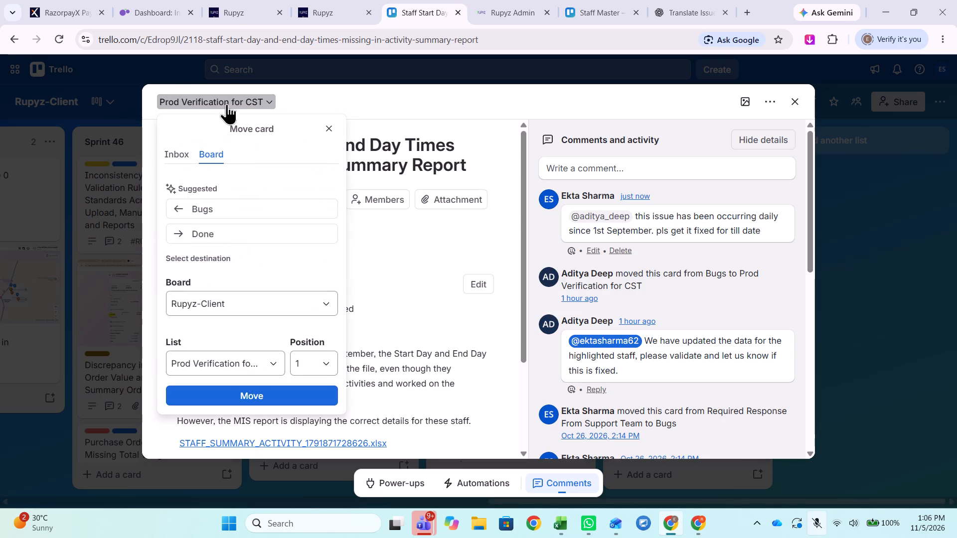
pyautogui.click(233, 209)
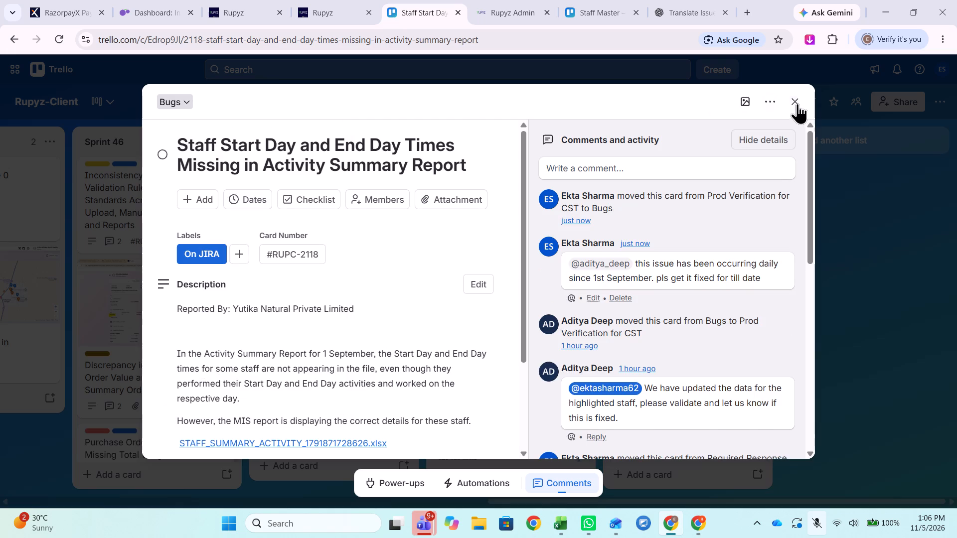
pyautogui.click(801, 106)
# Look through the Prod Verification for CST list and open the Staff Master beat names and codes card.
pyautogui.scroll(-4, 555, 356)
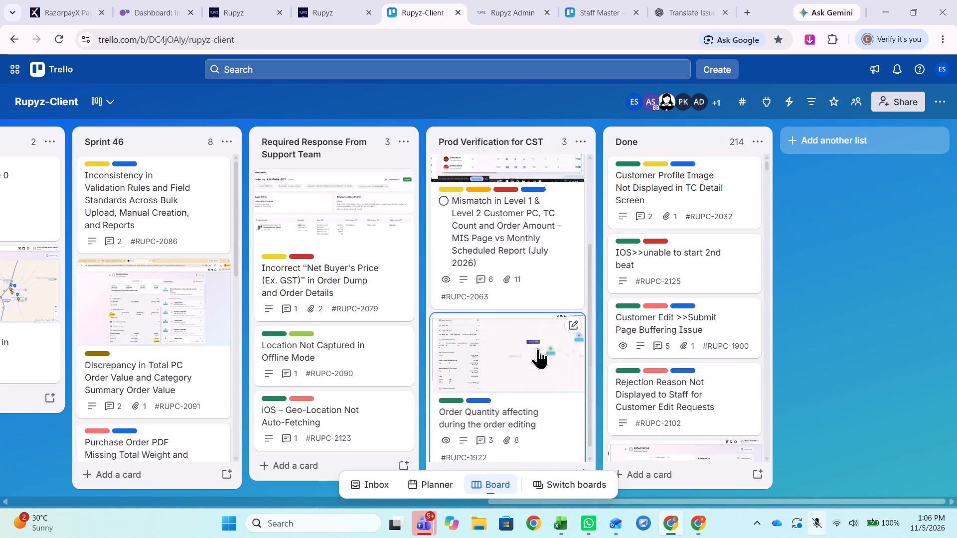
pyautogui.scroll(-4, 534, 349)
pyautogui.scroll(8, 534, 349)
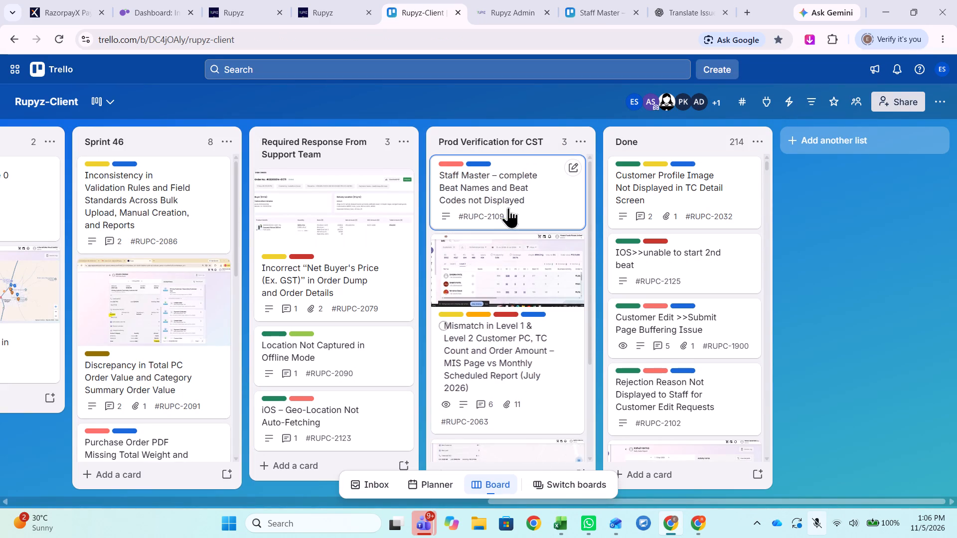
pyautogui.click(521, 187)
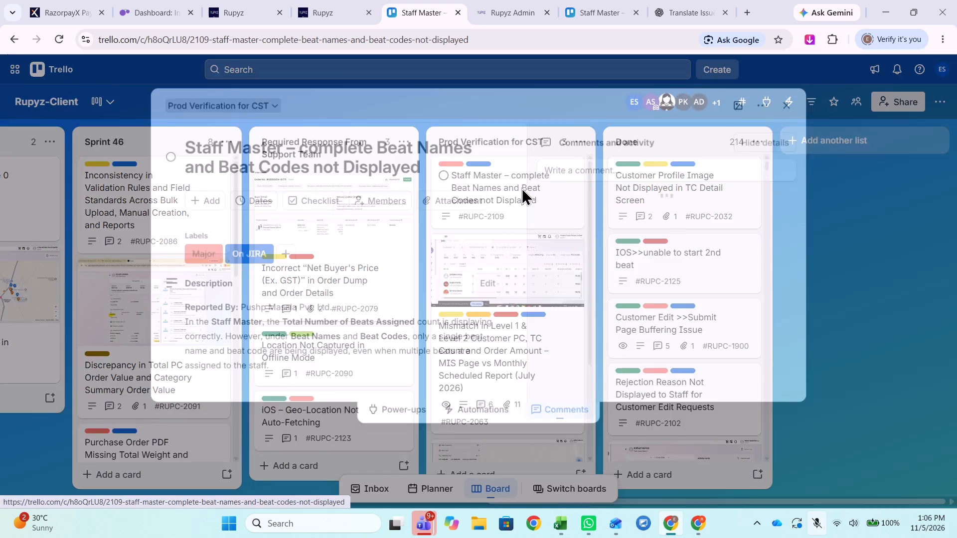
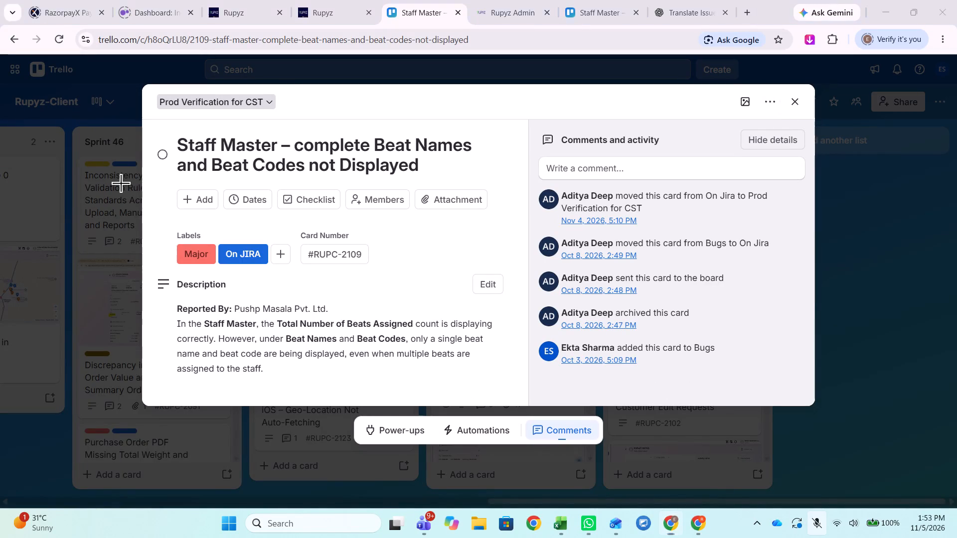
# Capture a screenshot snip of the Staff Master beat names card's title, labels and description, leaving out the comments.
pyautogui.moveTo(144, 83); pyautogui.dragTo(525, 391)
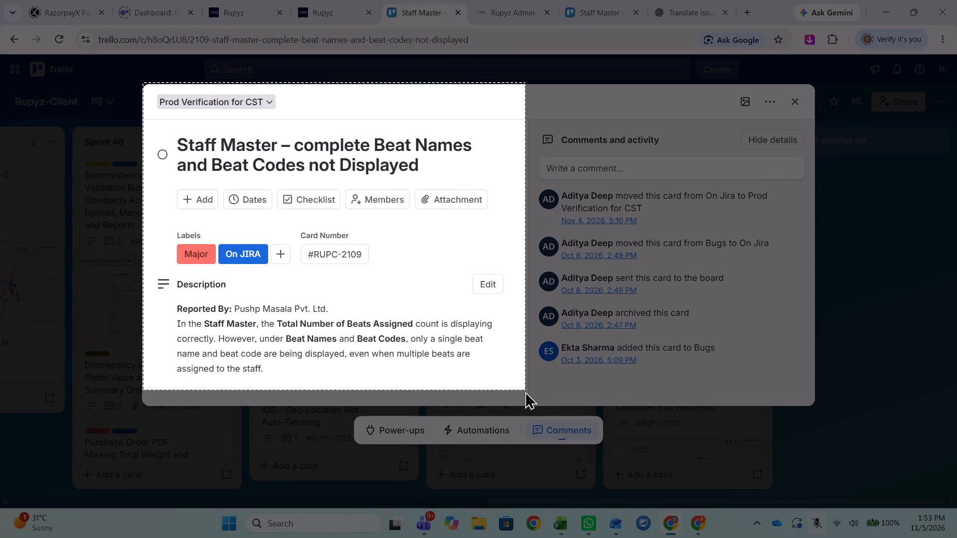
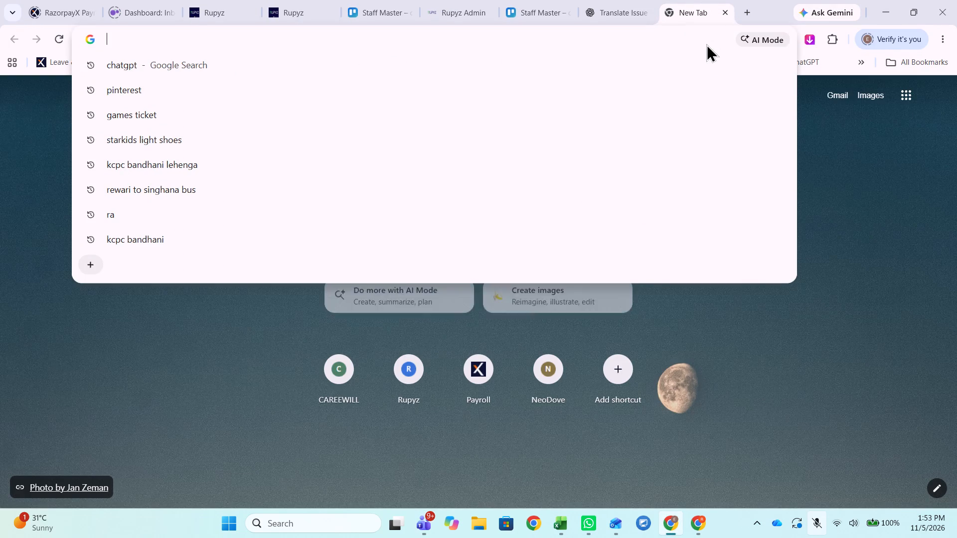
# Open the KCPC Bandhani sarees collection page on onlinebandhej.com in the new tab.
pyautogui.write('kc')
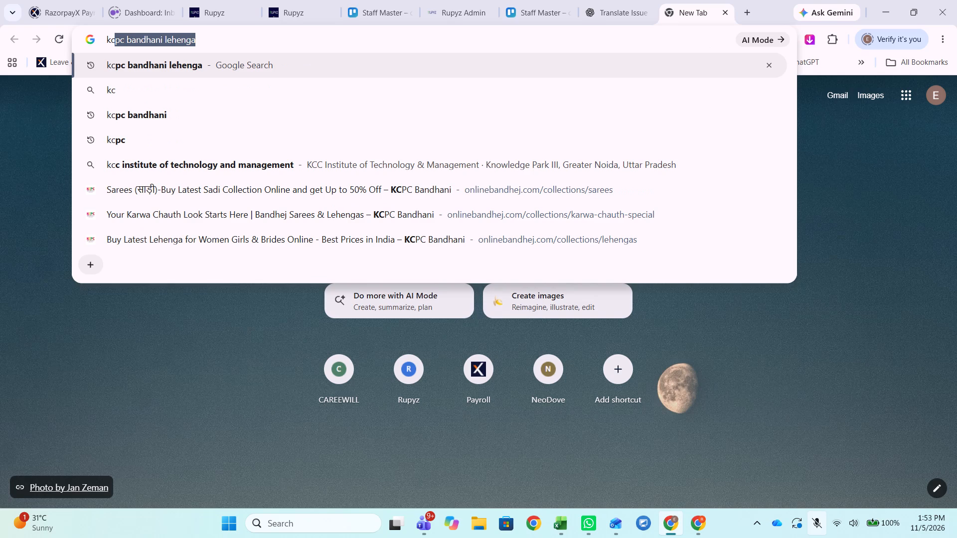
pyautogui.click(313, 196)
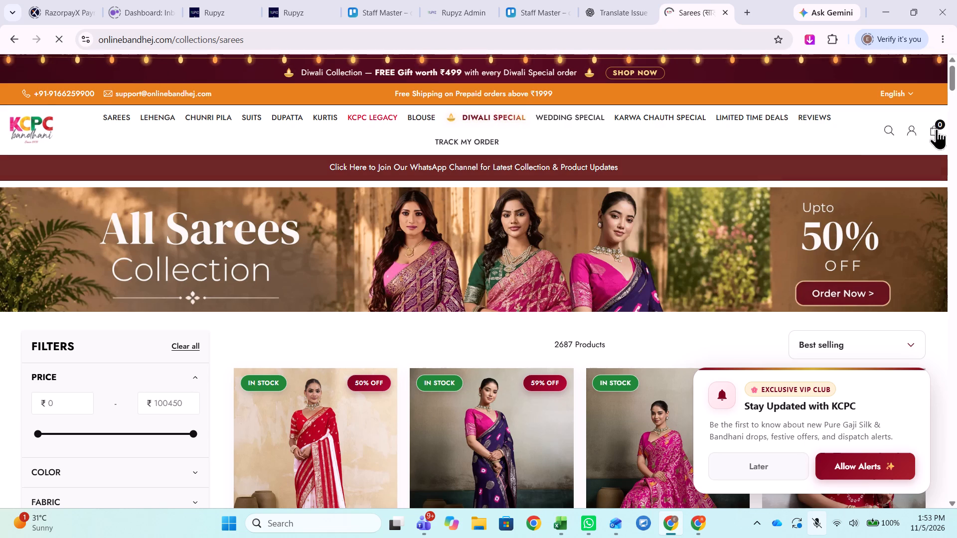
# Search the KCPC Bandhani store's products, starting the search term with 3.
pyautogui.click(891, 130)
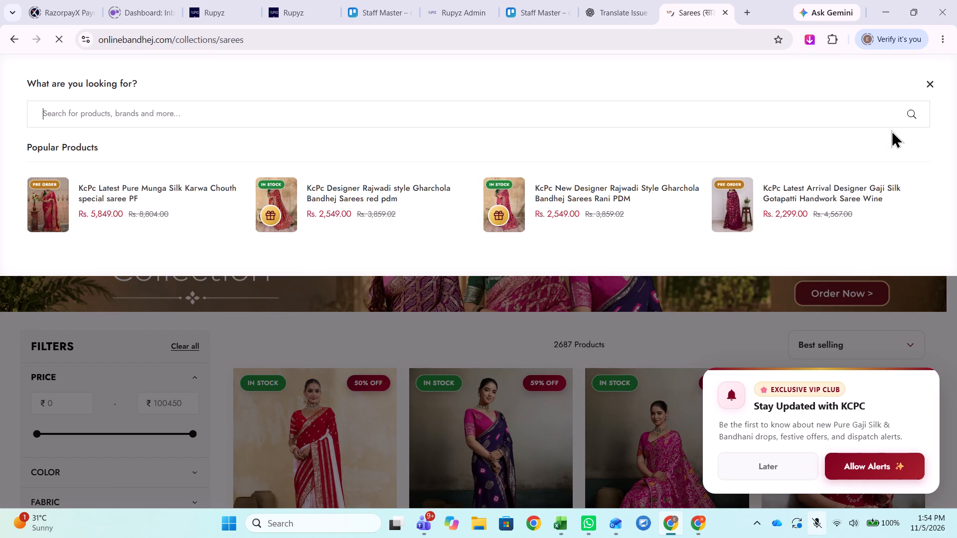
pyautogui.press('3')
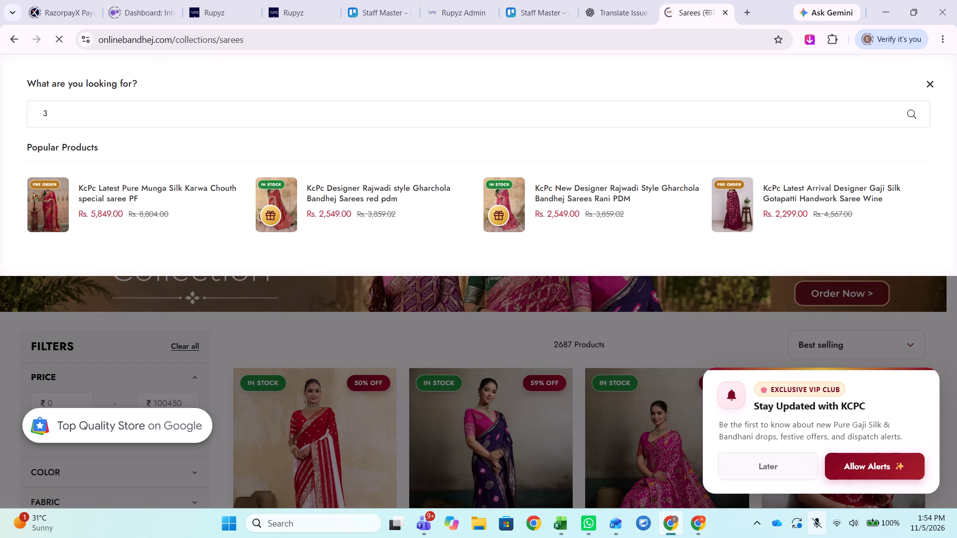